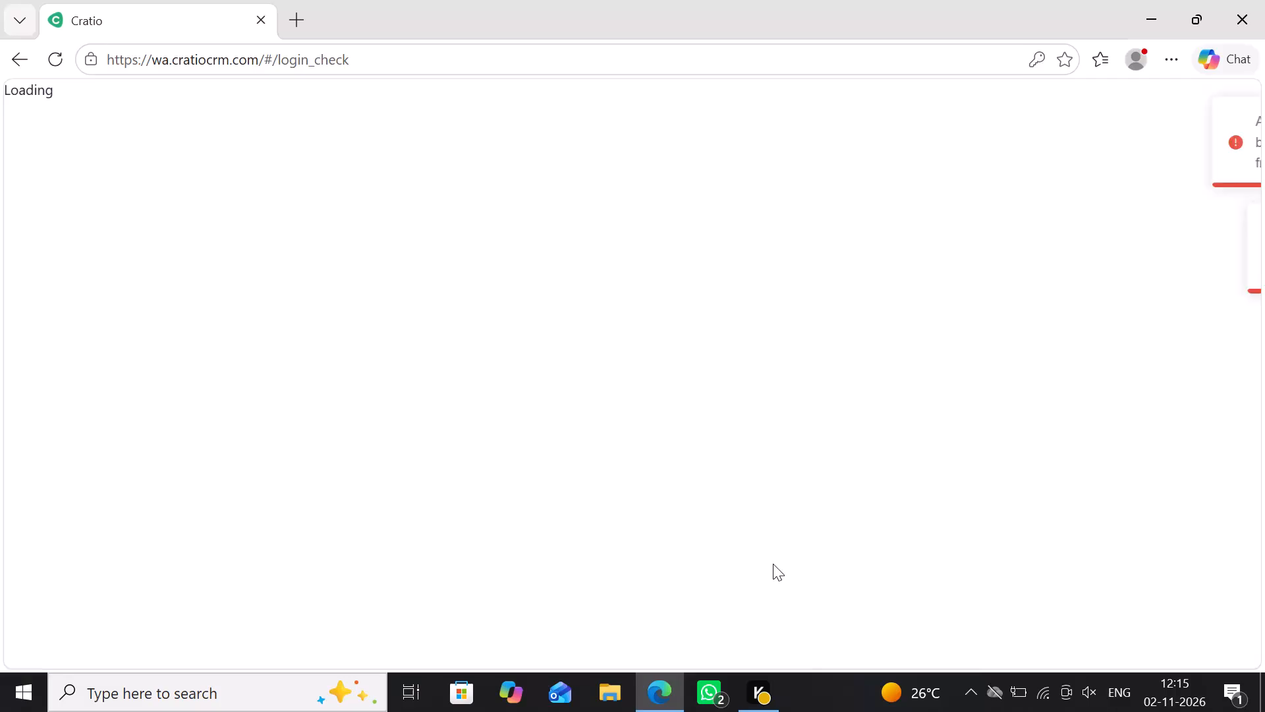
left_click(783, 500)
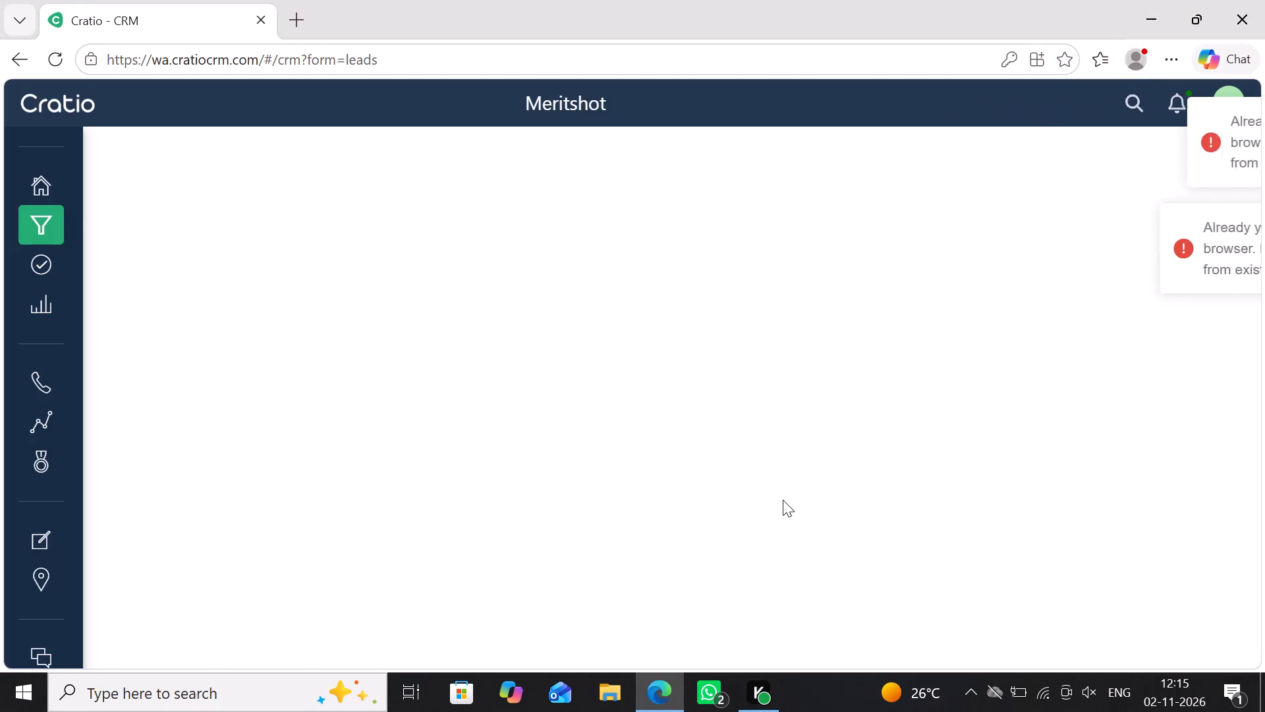
Switch from the CRM leads page to WhatsApp.
left_click(699, 689)
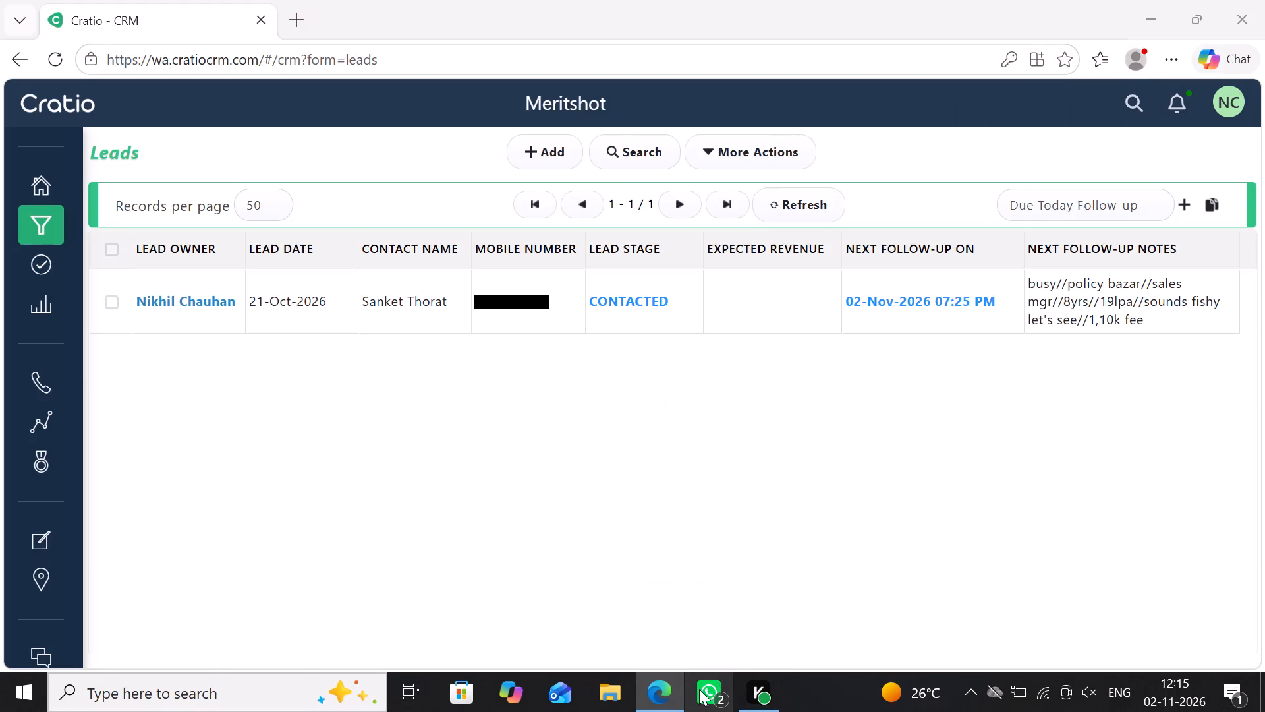
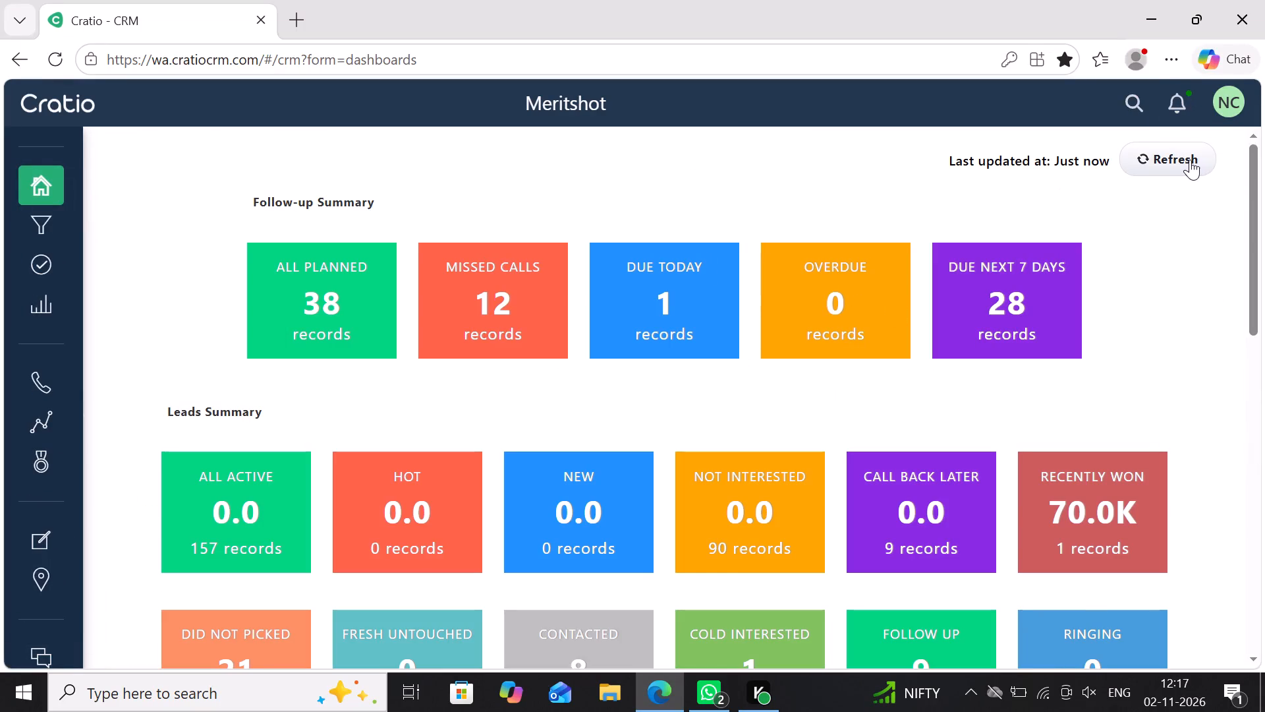
Refresh the CRM dashboard and open the Follow Up records from the Leads Summary.
left_click(1188, 160)
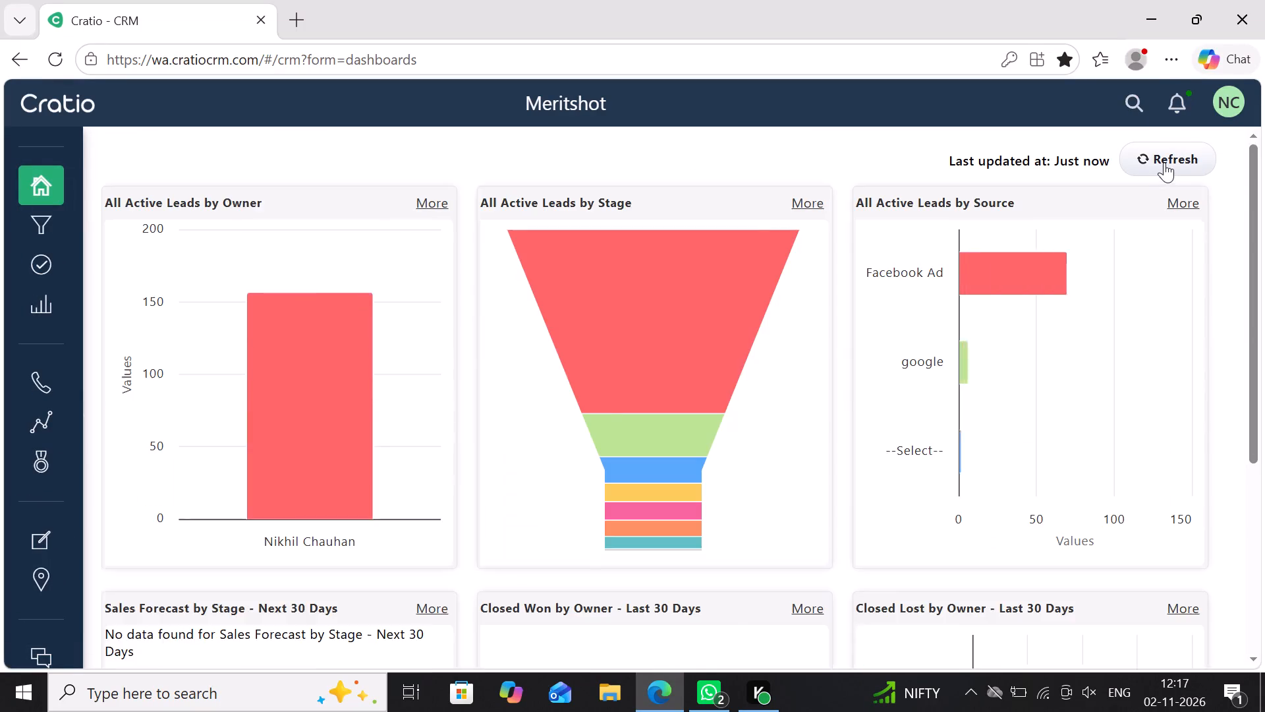
scroll(1155, 341, "down", 5)
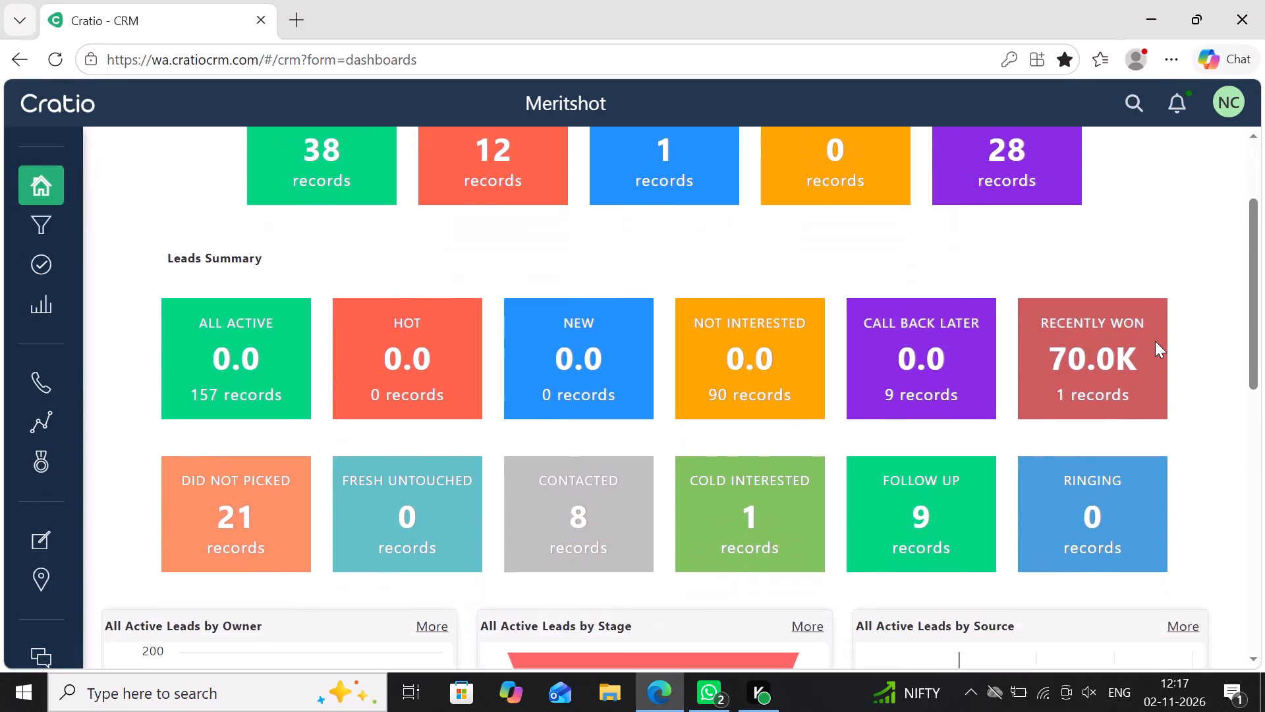
scroll(1155, 341, "down", 1)
left_click(953, 467)
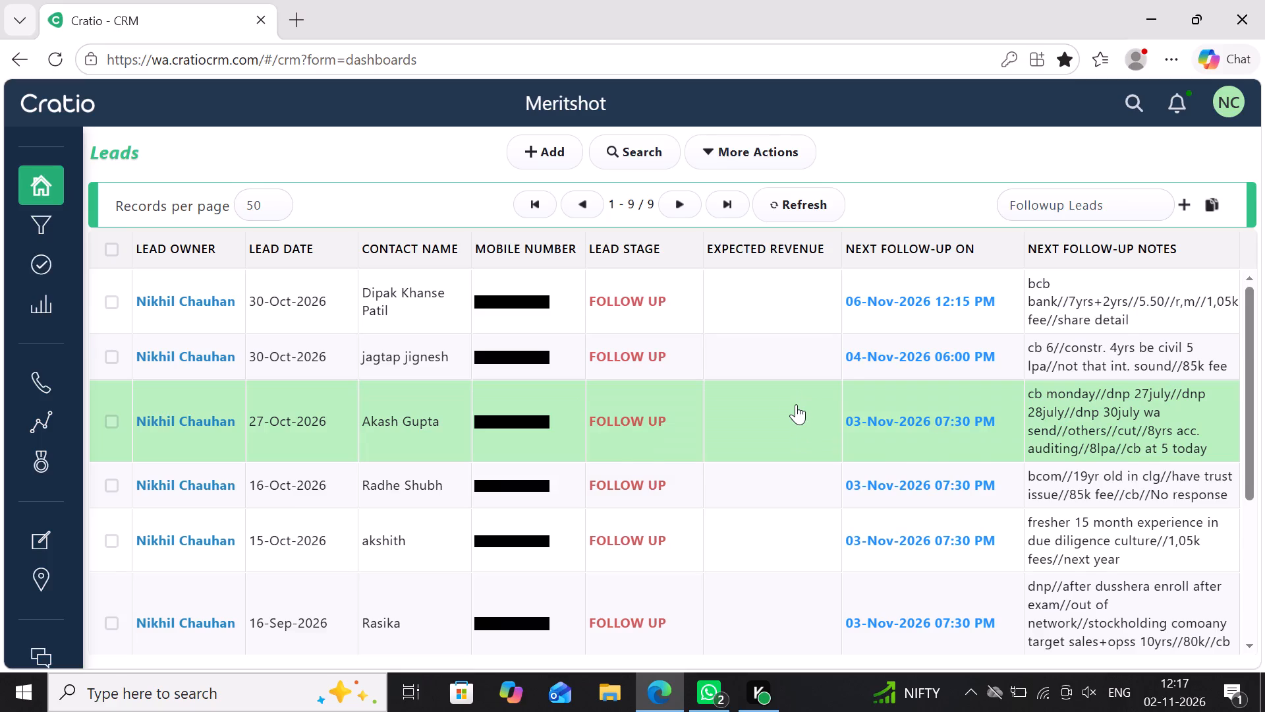
Open the first lead in the Followup Leads list and copy its mobile number.
left_click(716, 270)
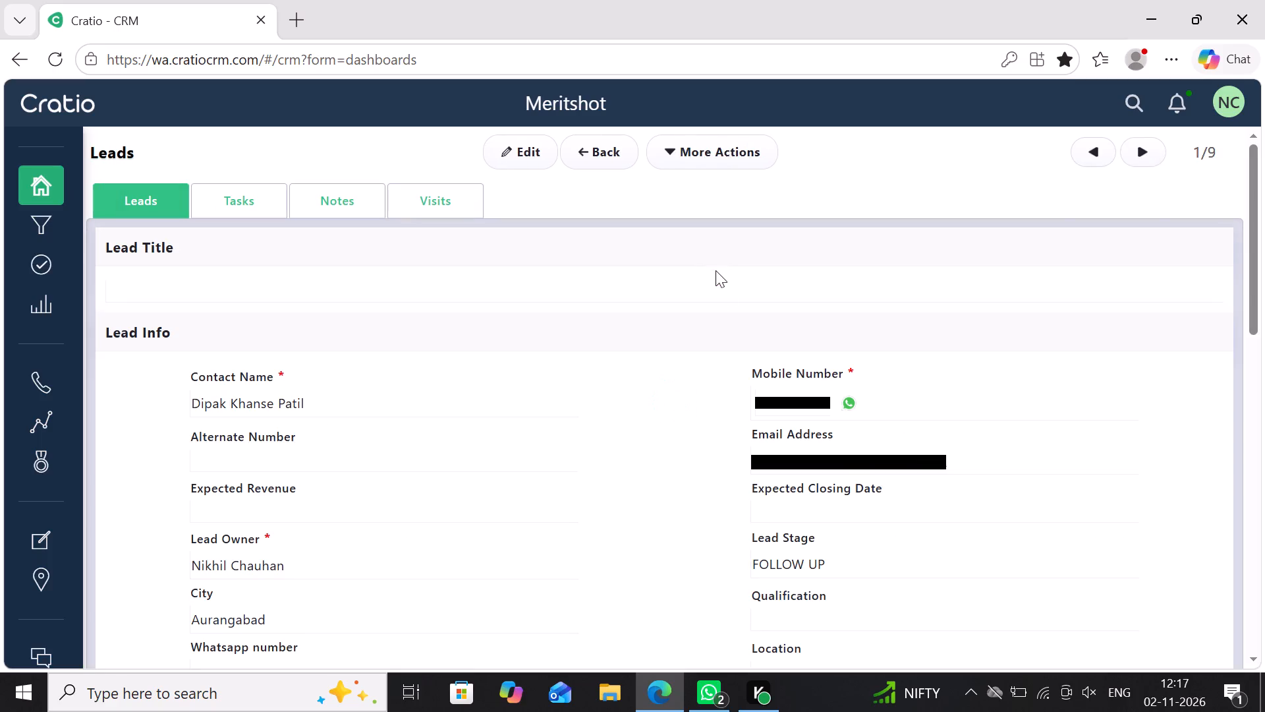
double_click(780, 403)
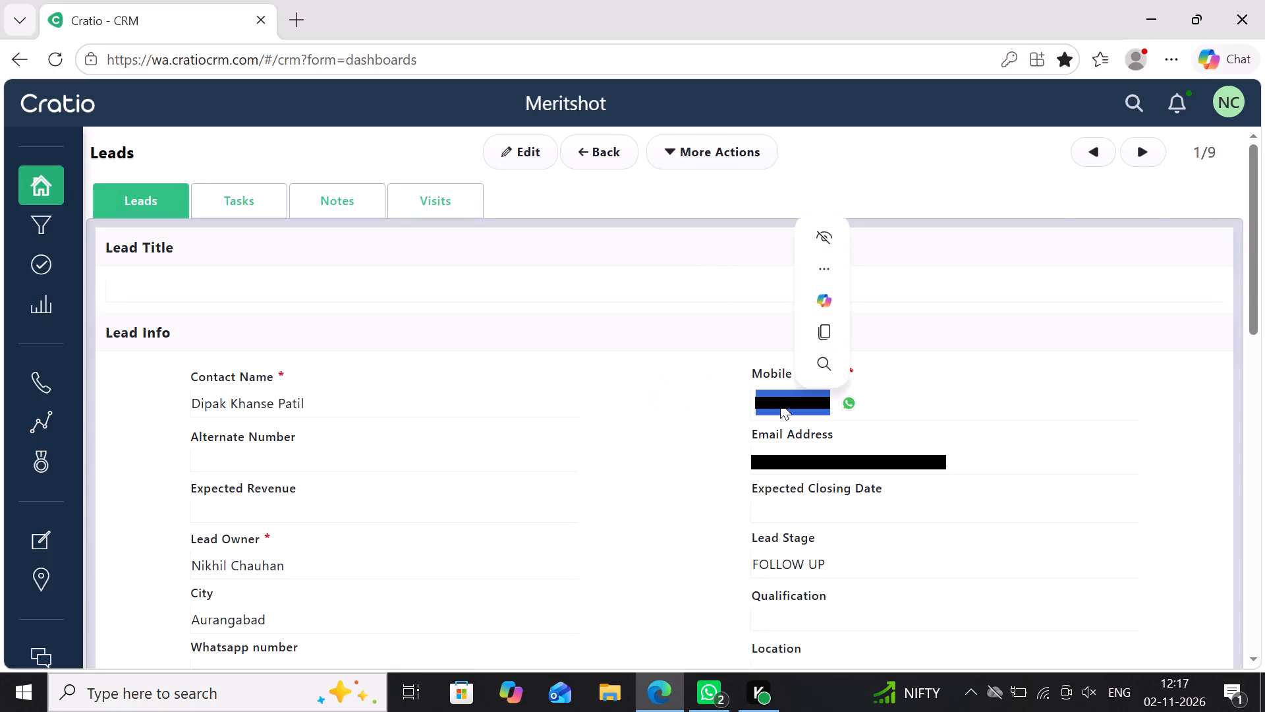
key("ctrl+c")
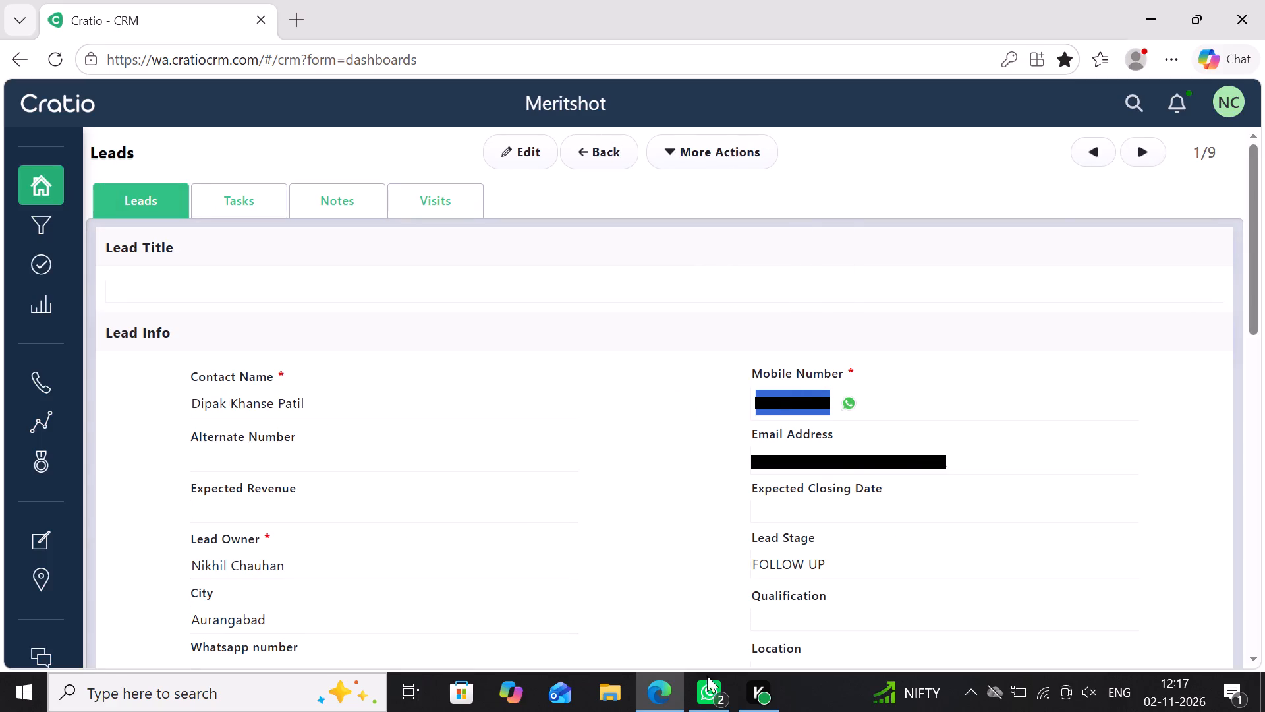
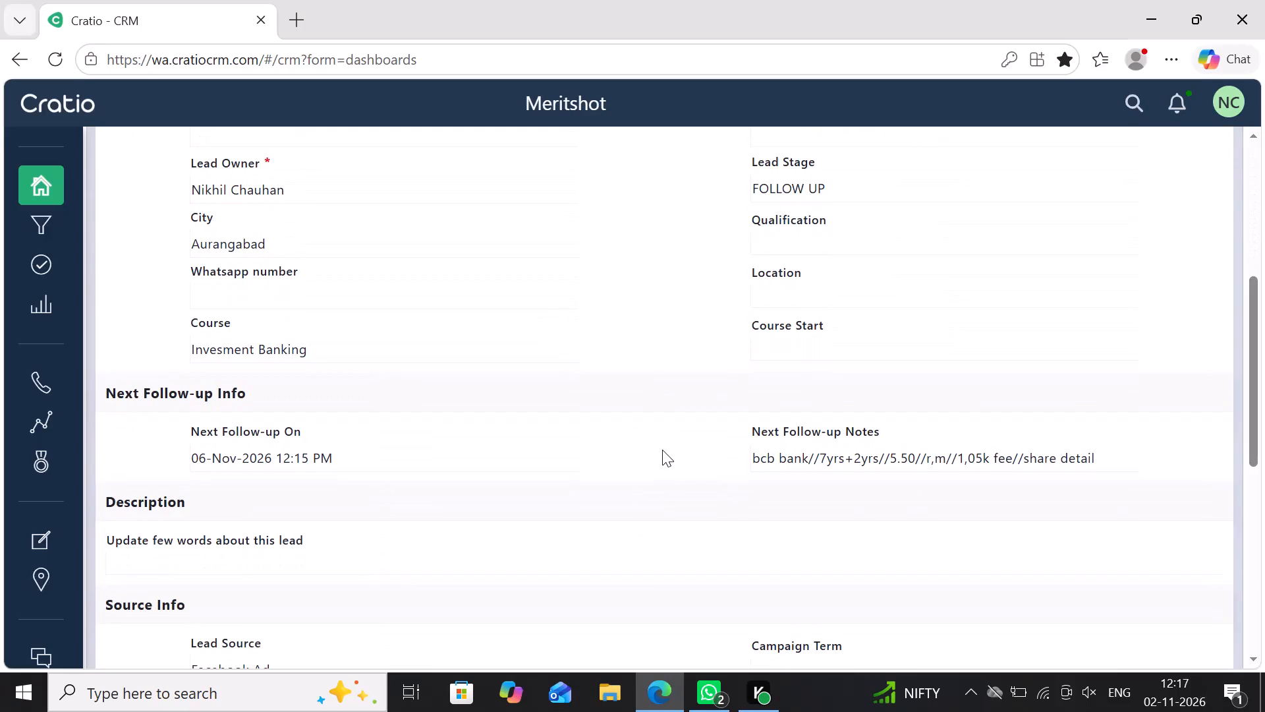
Close the open lead record and return to the Followup Leads list to look over the other leads.
scroll(662, 450, "up", 20)
scroll(662, 450, "up", 19)
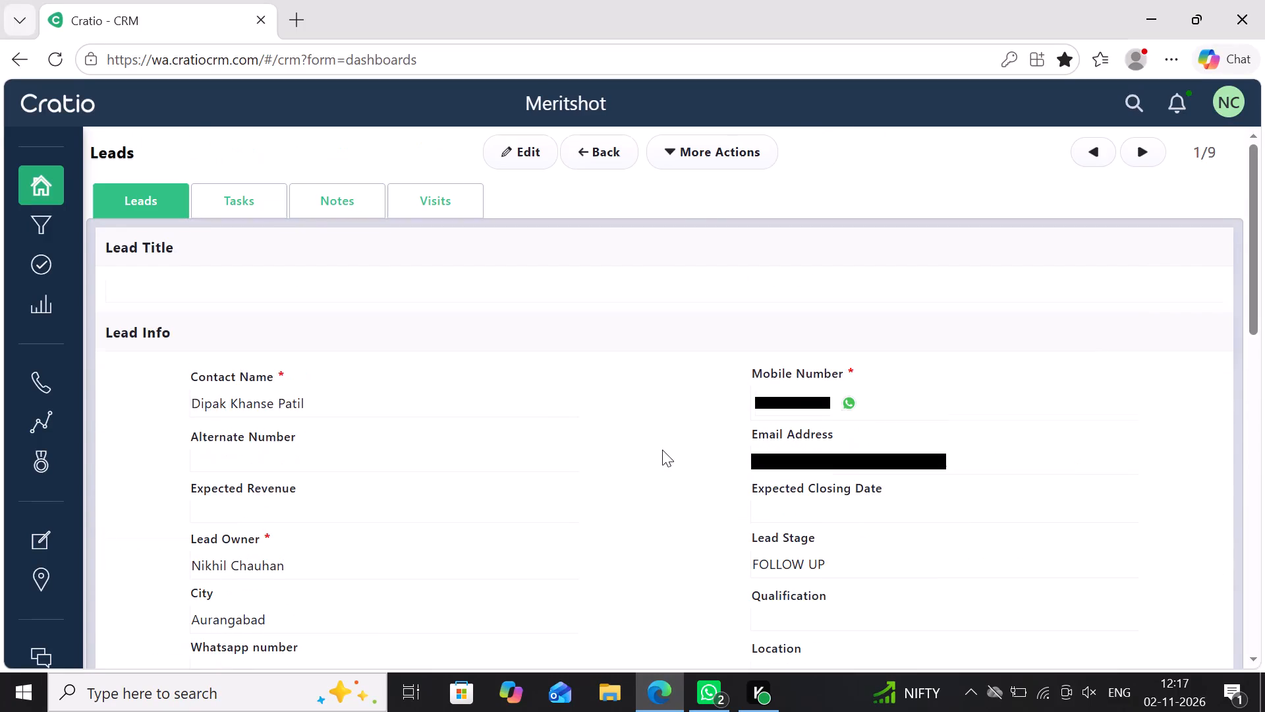
scroll(662, 450, "up", 20)
scroll(662, 450, "up", 20)
scroll(662, 450, "up", 6)
left_click(592, 144)
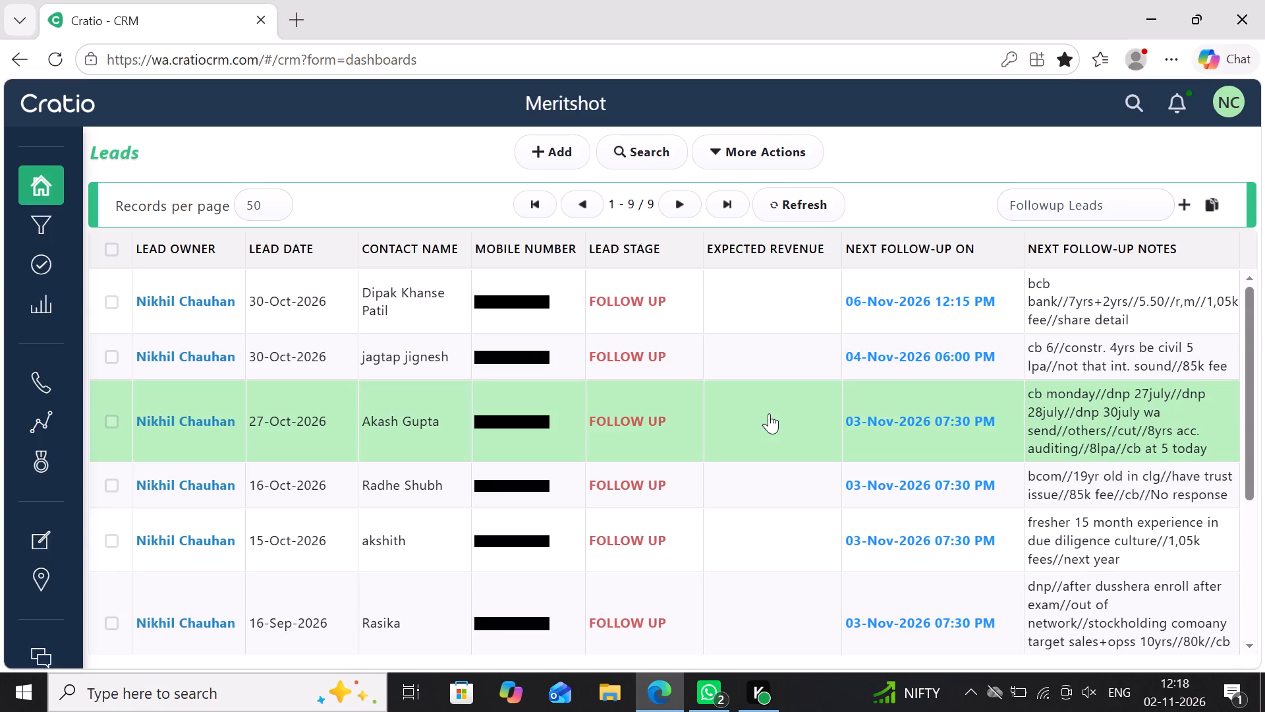
scroll(769, 413, "down", 1)
Review the next follow-up dates and notes of all leads in the Followup Leads list.
scroll(769, 413, "down", 4)
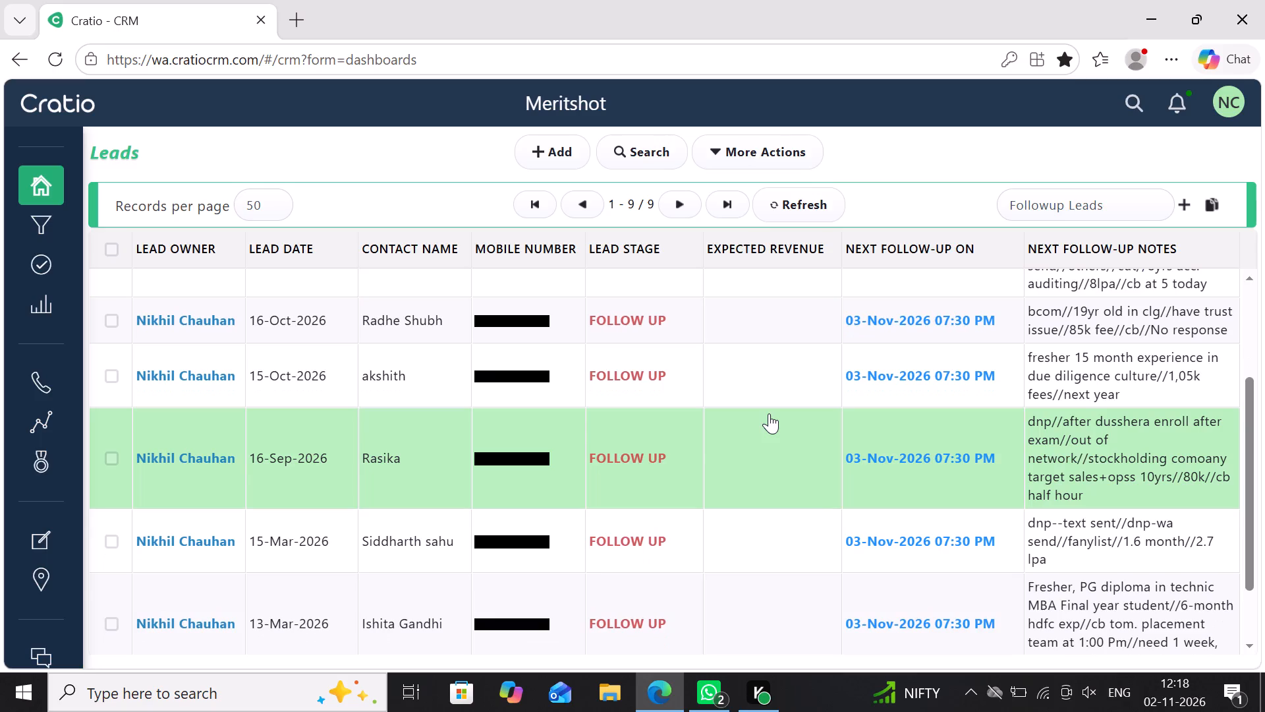
scroll(769, 413, "down", 2)
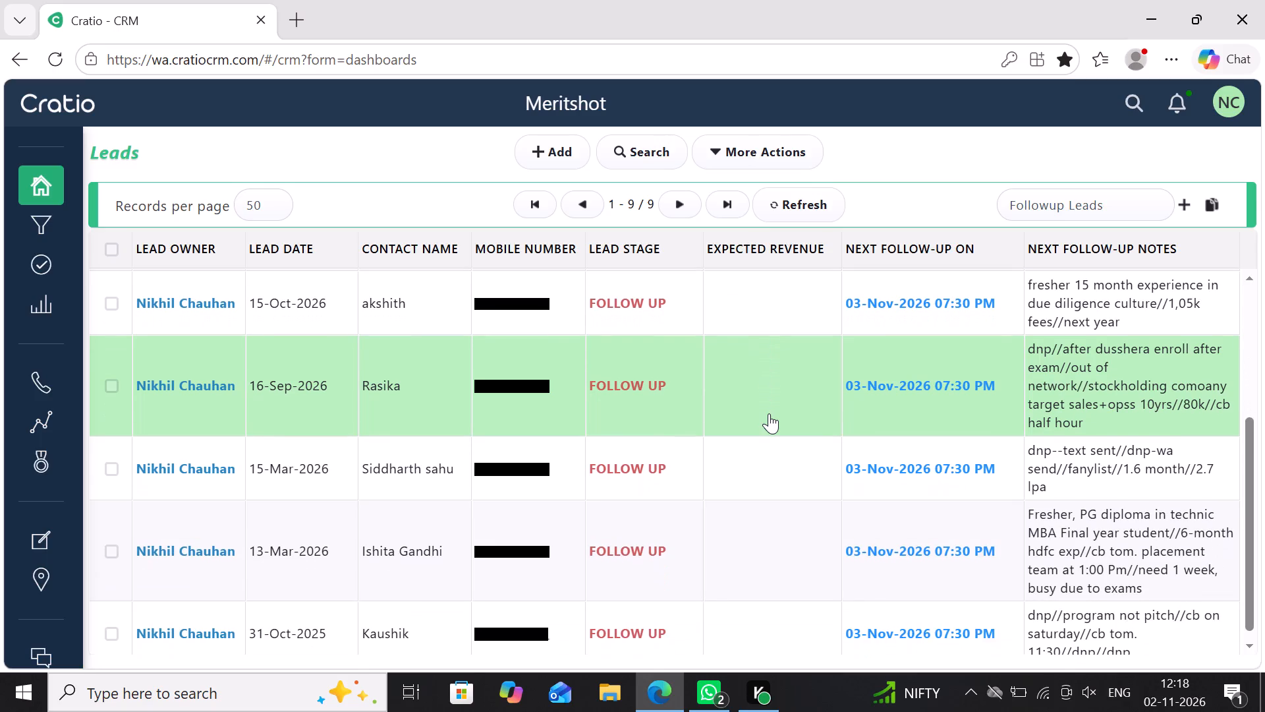
scroll(769, 413, "down", 6)
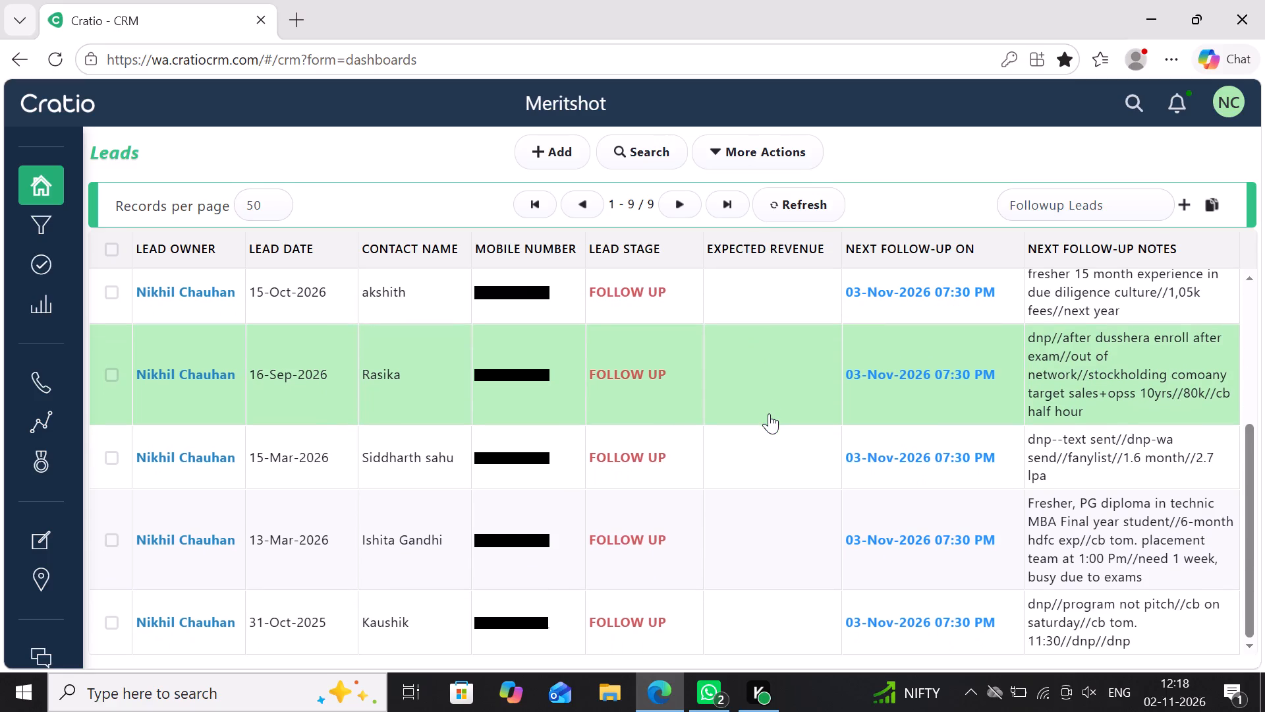
scroll(758, 492, "up", 17)
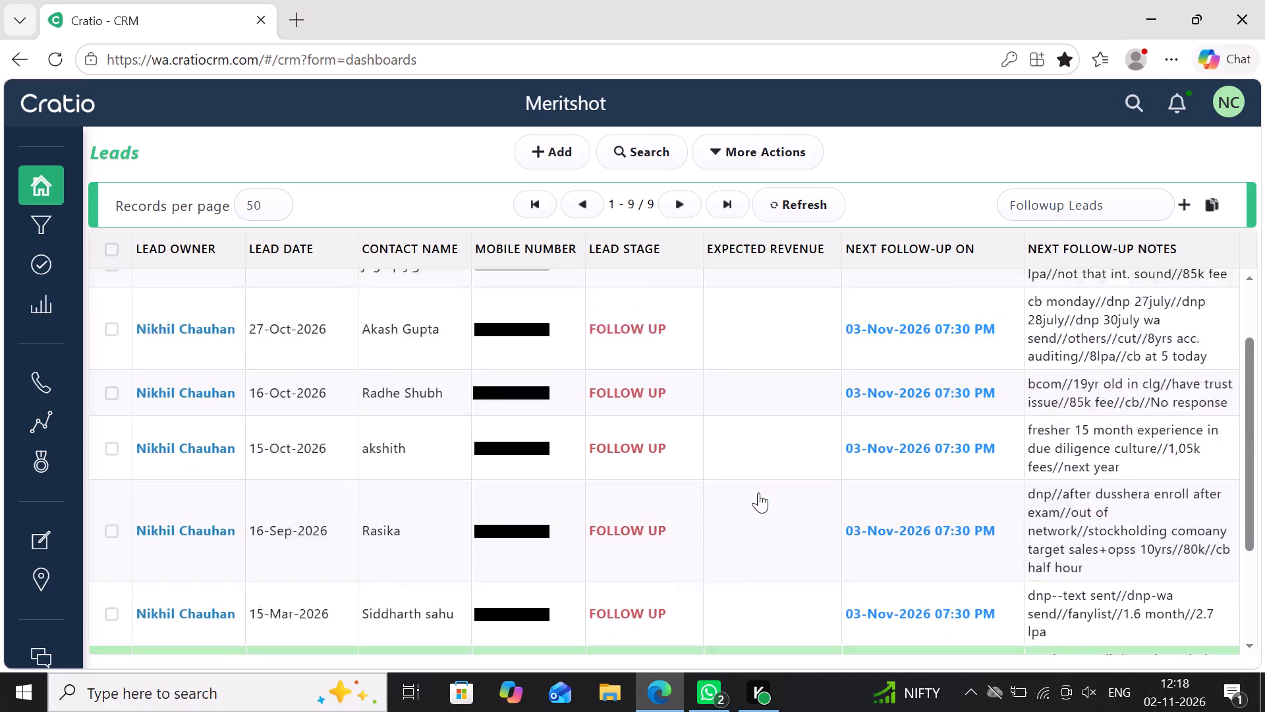
scroll(758, 492, "up", 20)
scroll(758, 492, "up", 20)
scroll(758, 492, "up", 8)
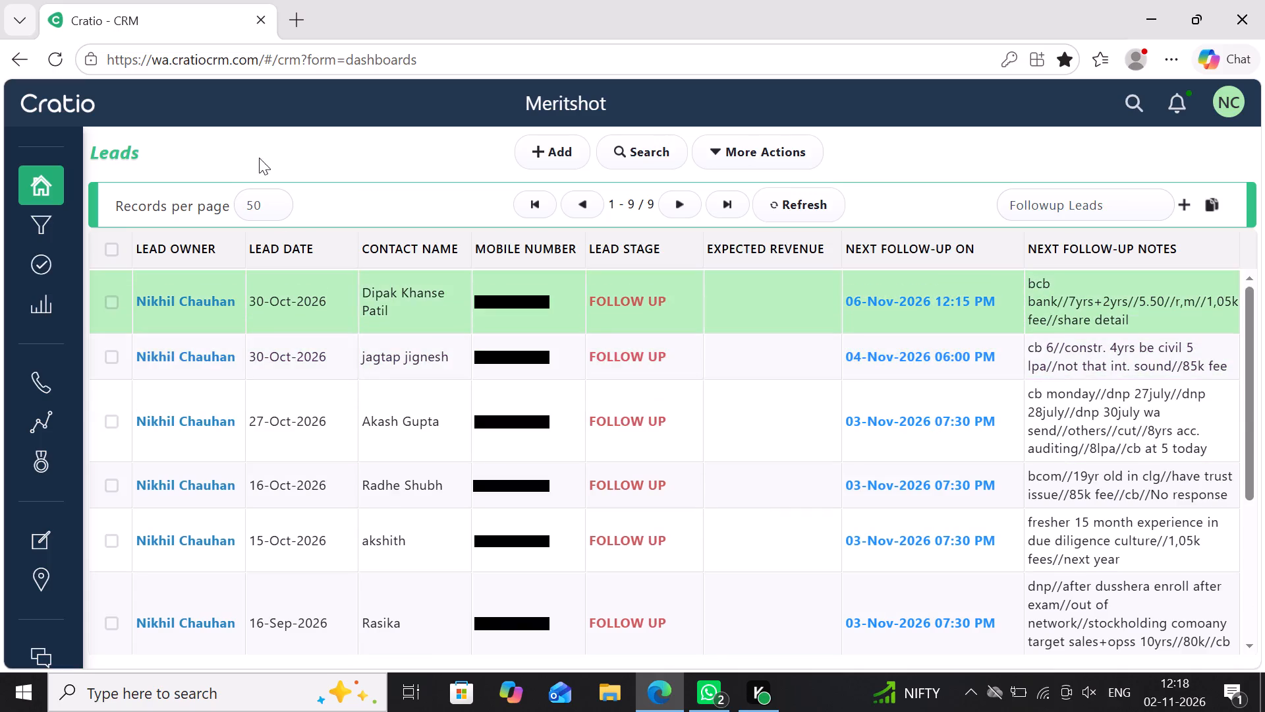
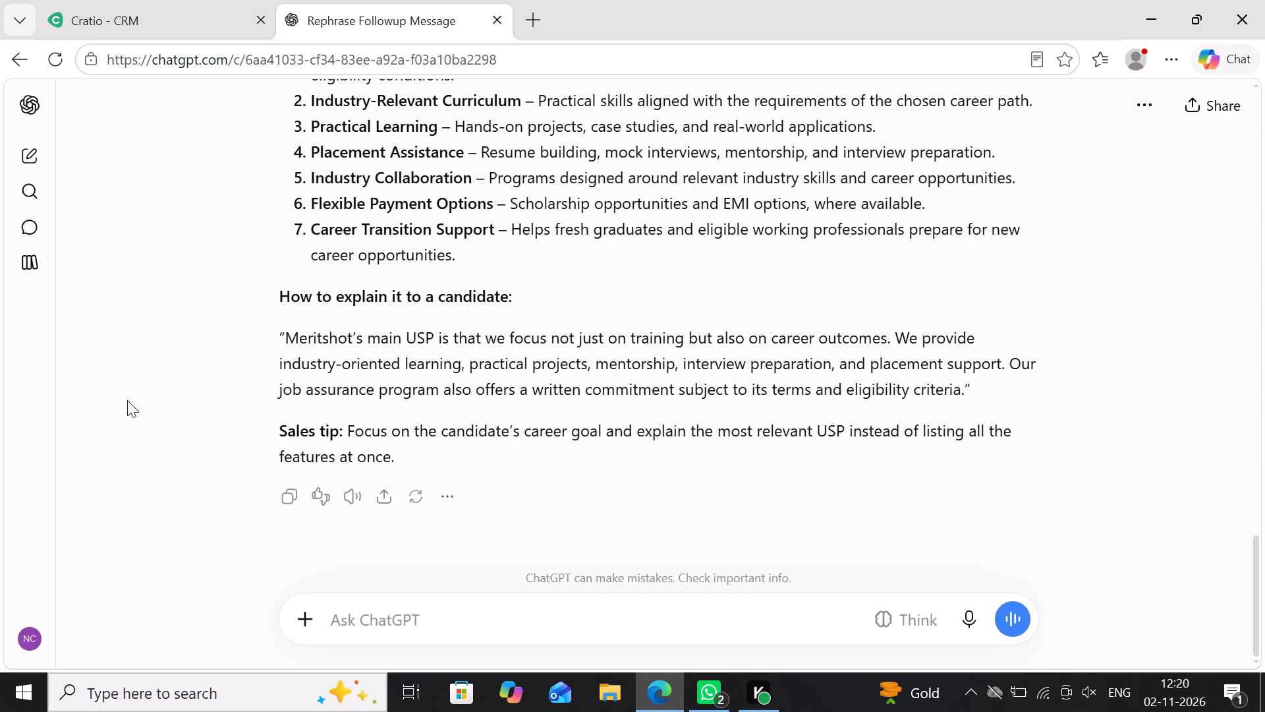
Switch back to Cratio CRM and open the first follow-up lead's record, the one due 06-Nov-2026 12:15 PM.
left_click(196, 0)
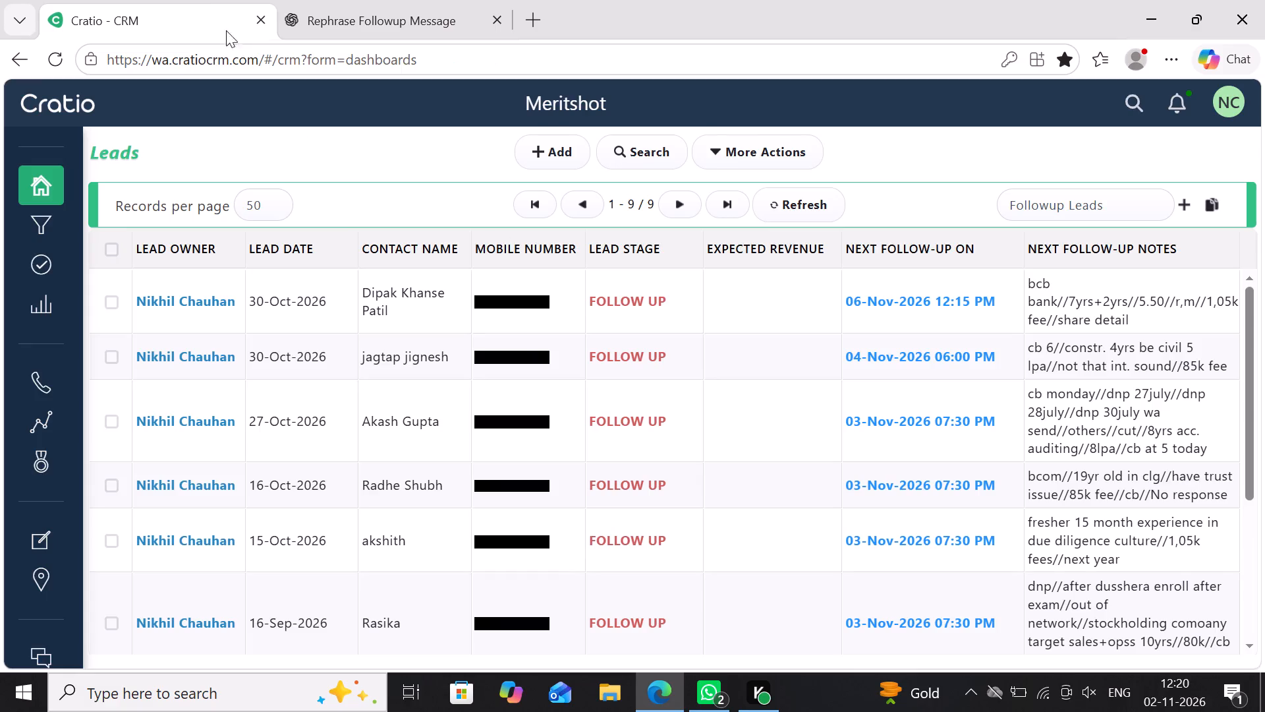
left_click(425, 298)
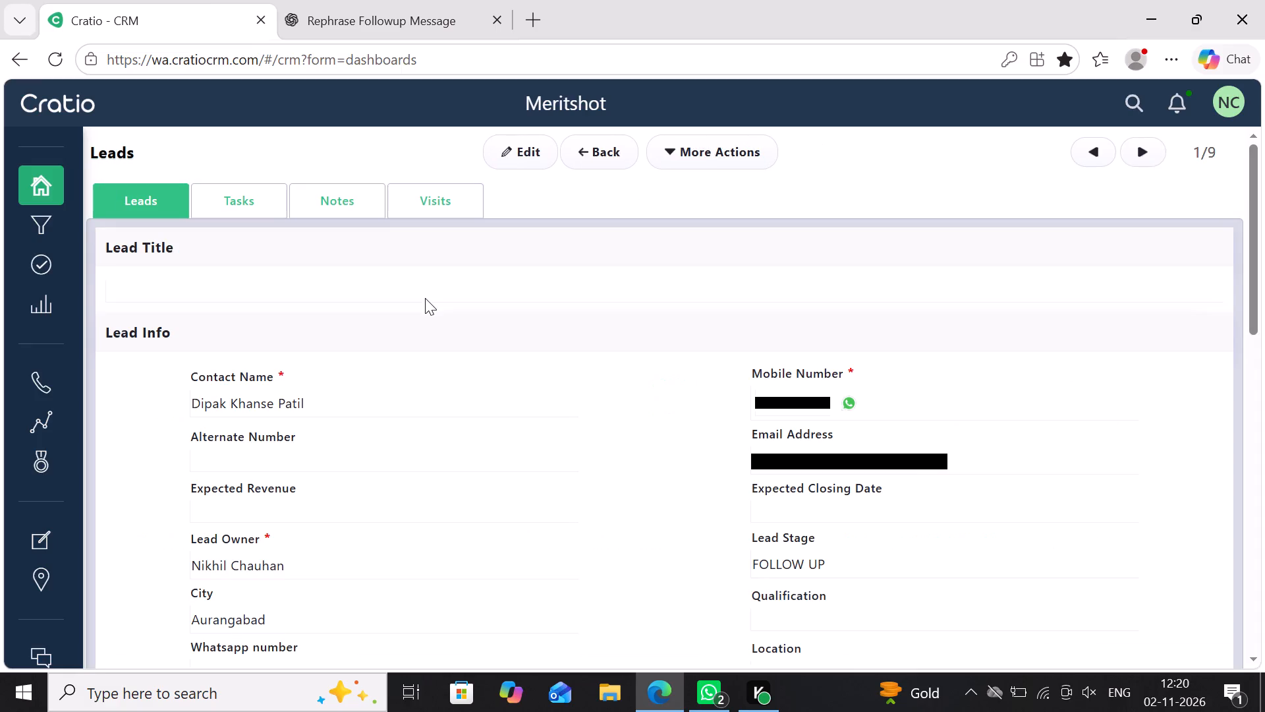
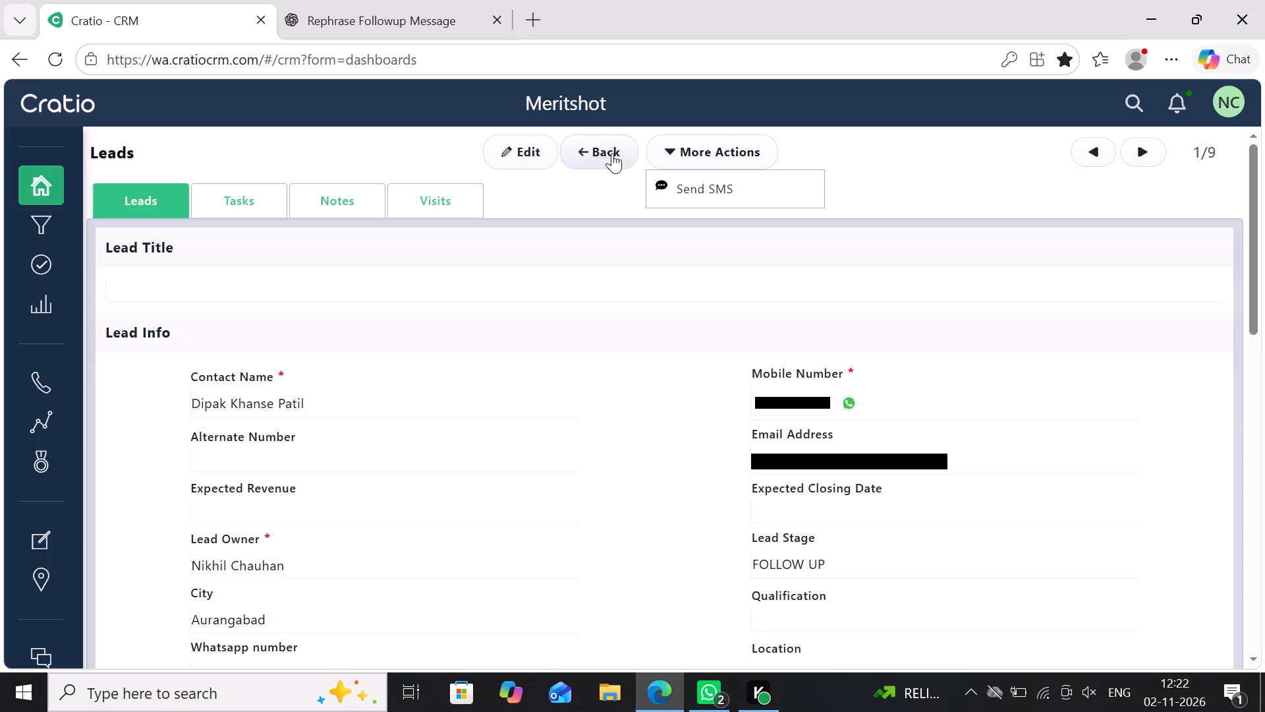
Close the lead record, return to the Followup Leads list and look through its follow-up dates and notes.
left_click(580, 150)
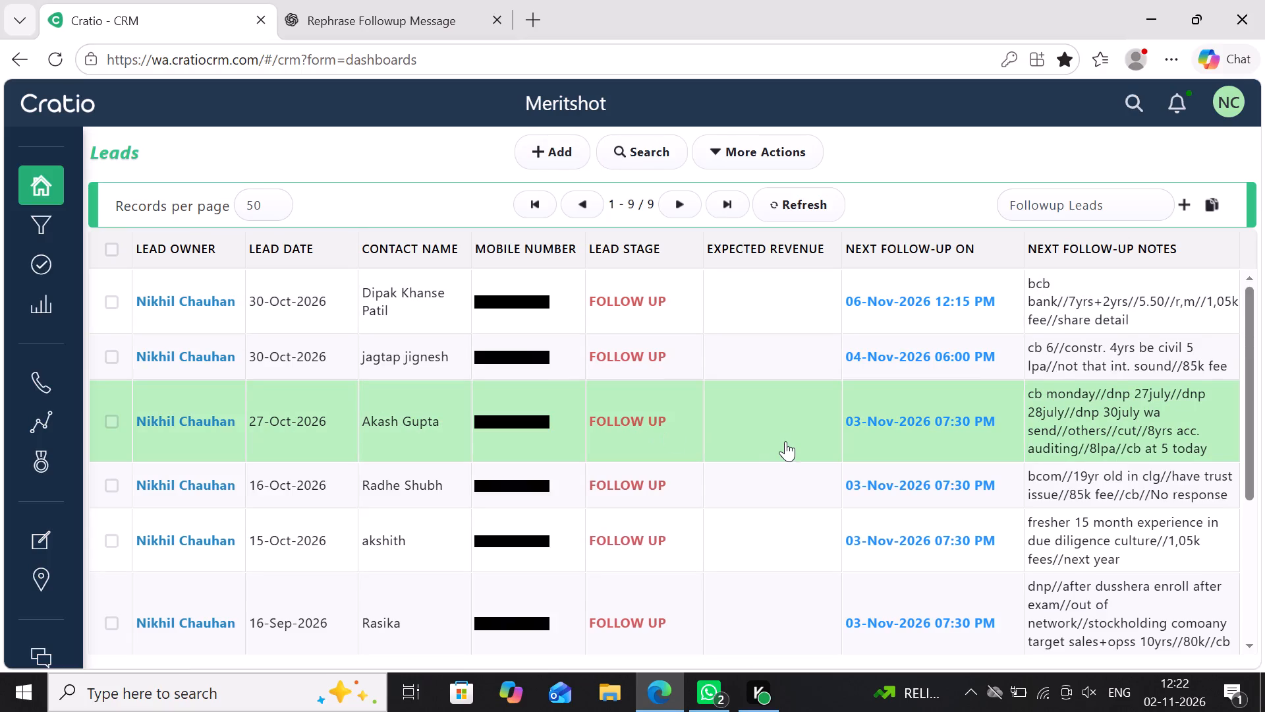
scroll(785, 441, "down", 9)
scroll(785, 441, "down", 20)
scroll(785, 441, "down", 8)
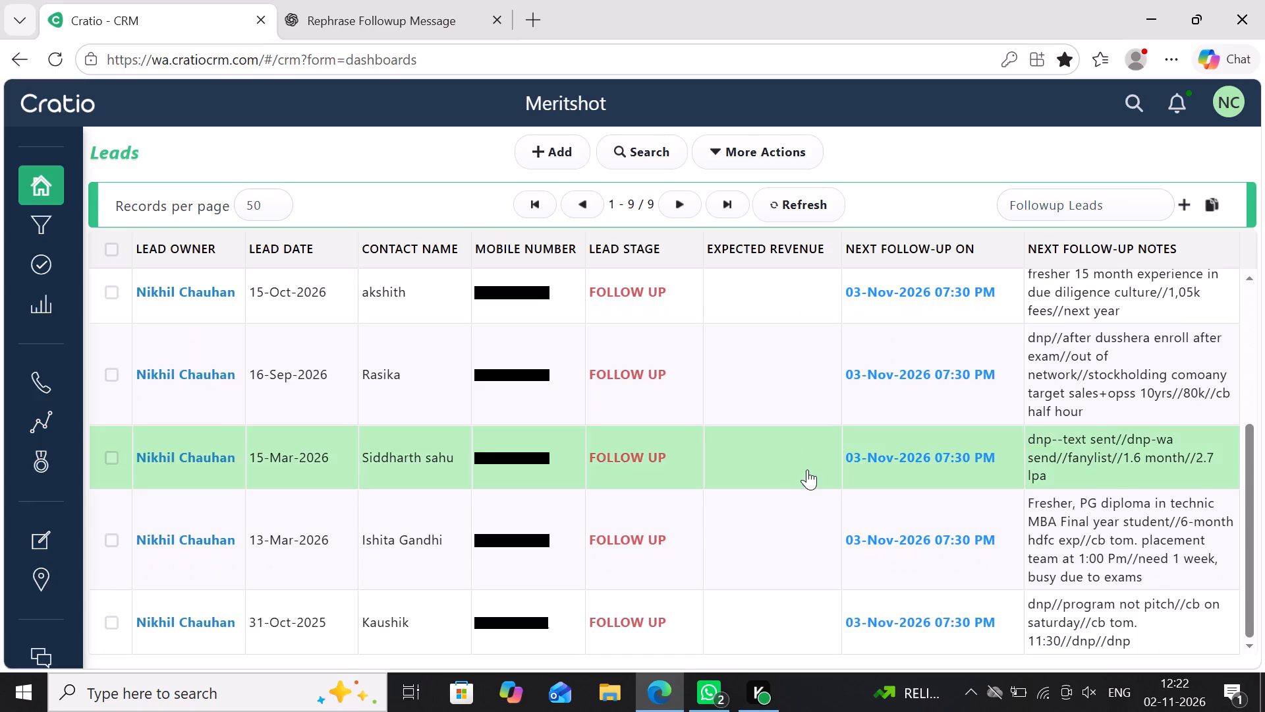
scroll(750, 379, "up", 4)
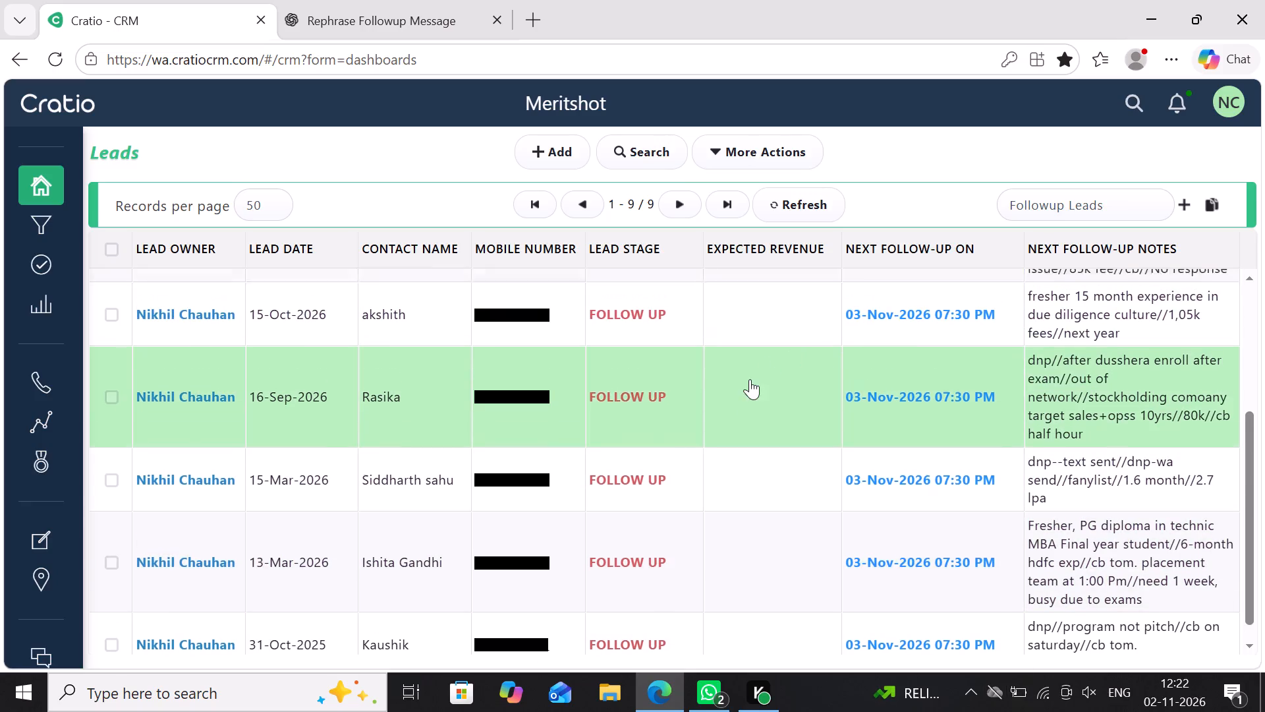
scroll(750, 379, "up", 20)
scroll(750, 379, "up", 2)
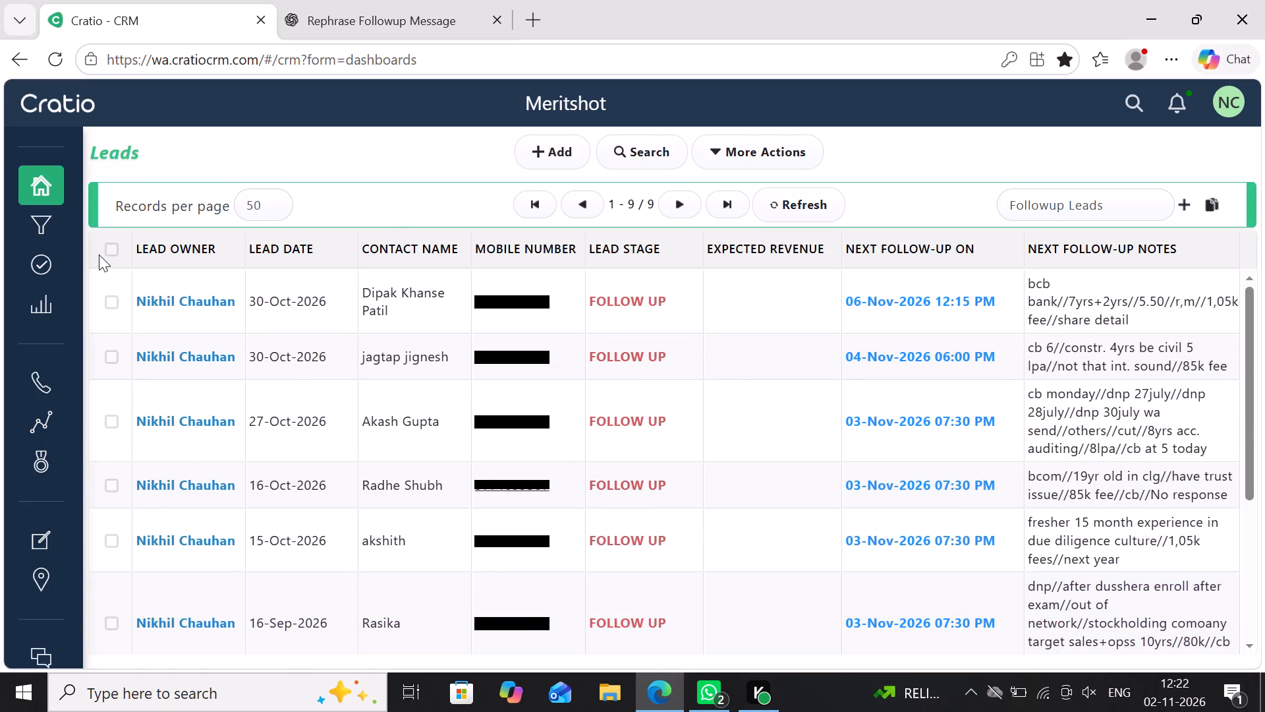
From the dashboard's Leads Summary, open the Call Back Later leads and read through their follow-up notes.
left_click(111, 176)
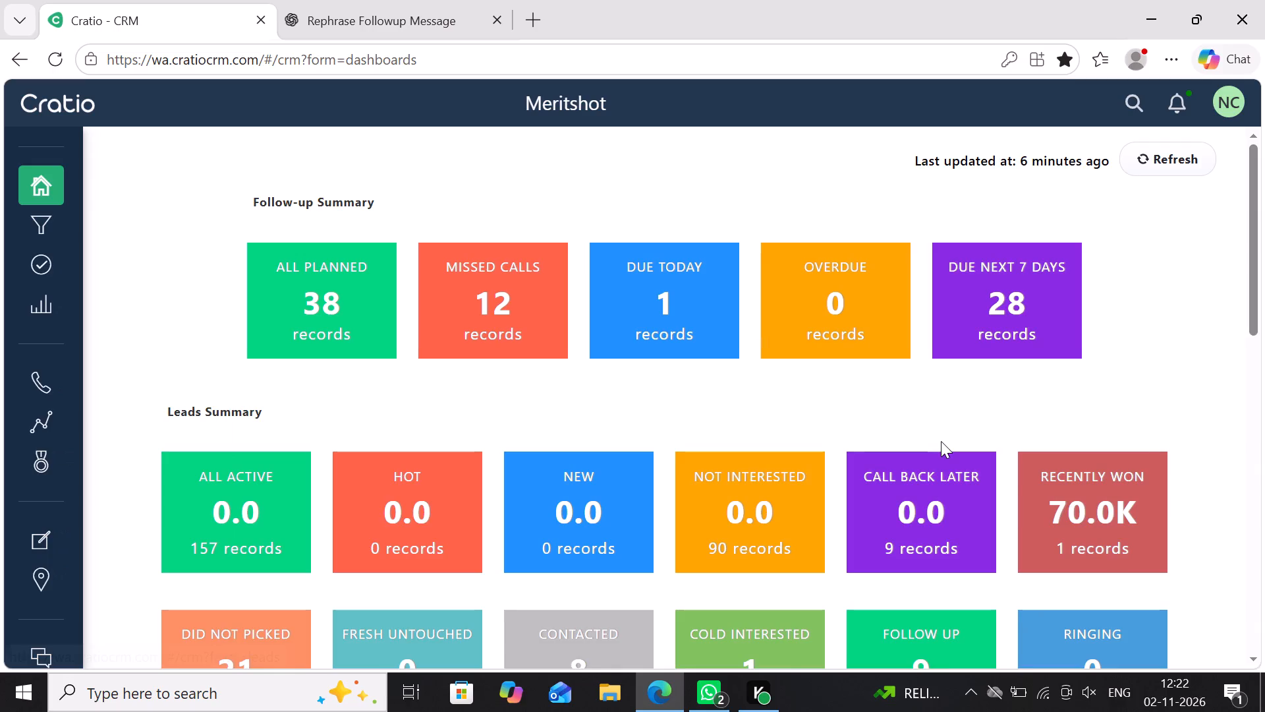
scroll(941, 441, "down", 6)
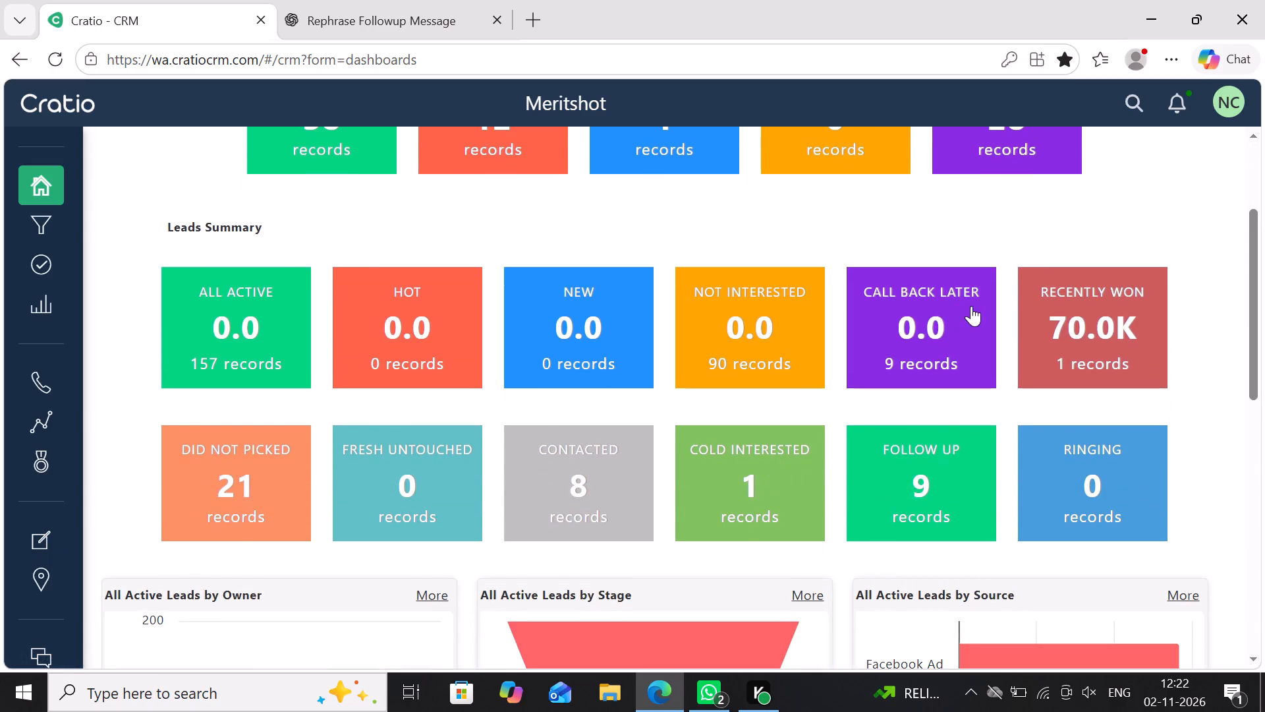
left_click(926, 314)
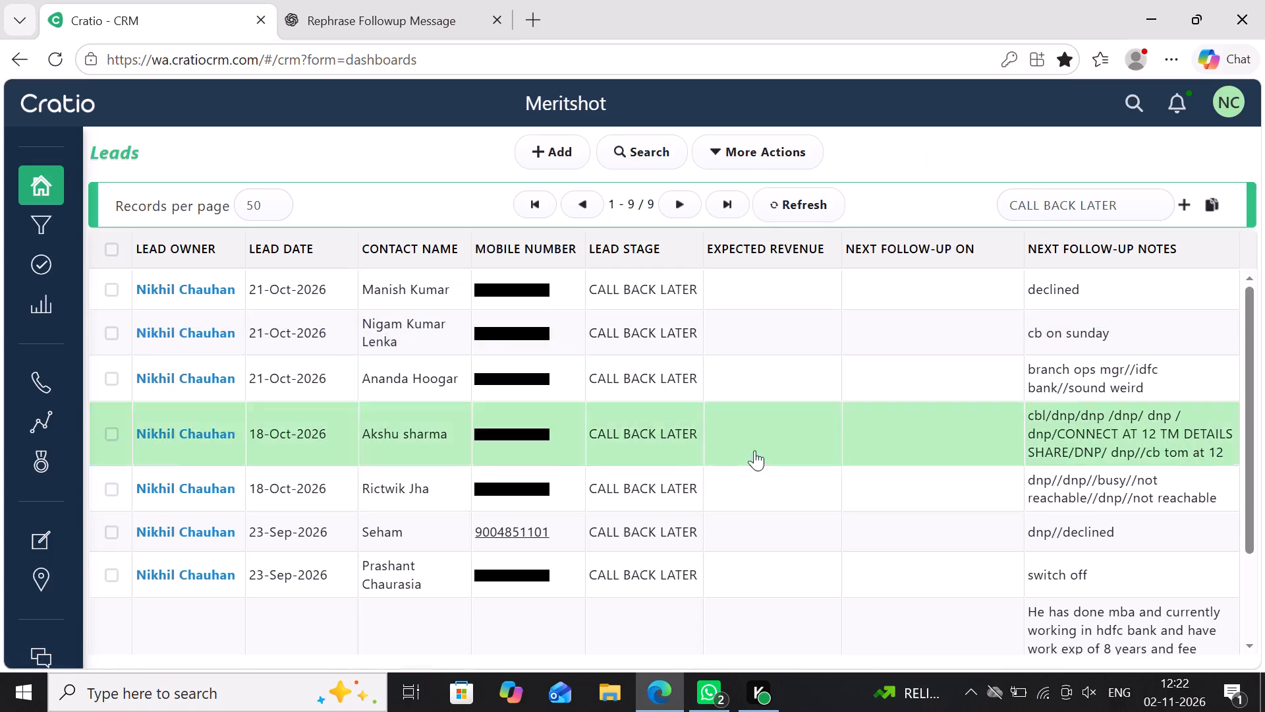
scroll(728, 479, "down", 20)
scroll(728, 479, "down", 20)
scroll(728, 479, "down", 20)
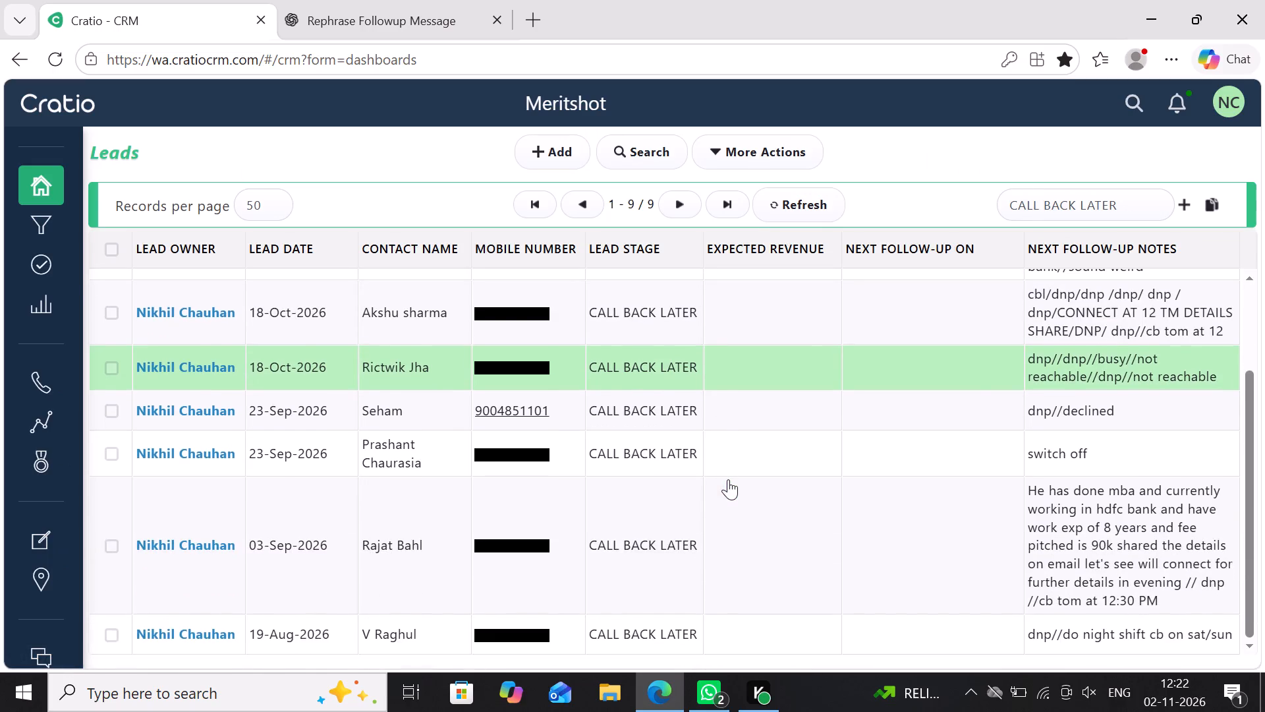
scroll(728, 479, "down", 6)
scroll(728, 479, "up", 20)
scroll(728, 479, "up", 20)
scroll(728, 479, "up", 3)
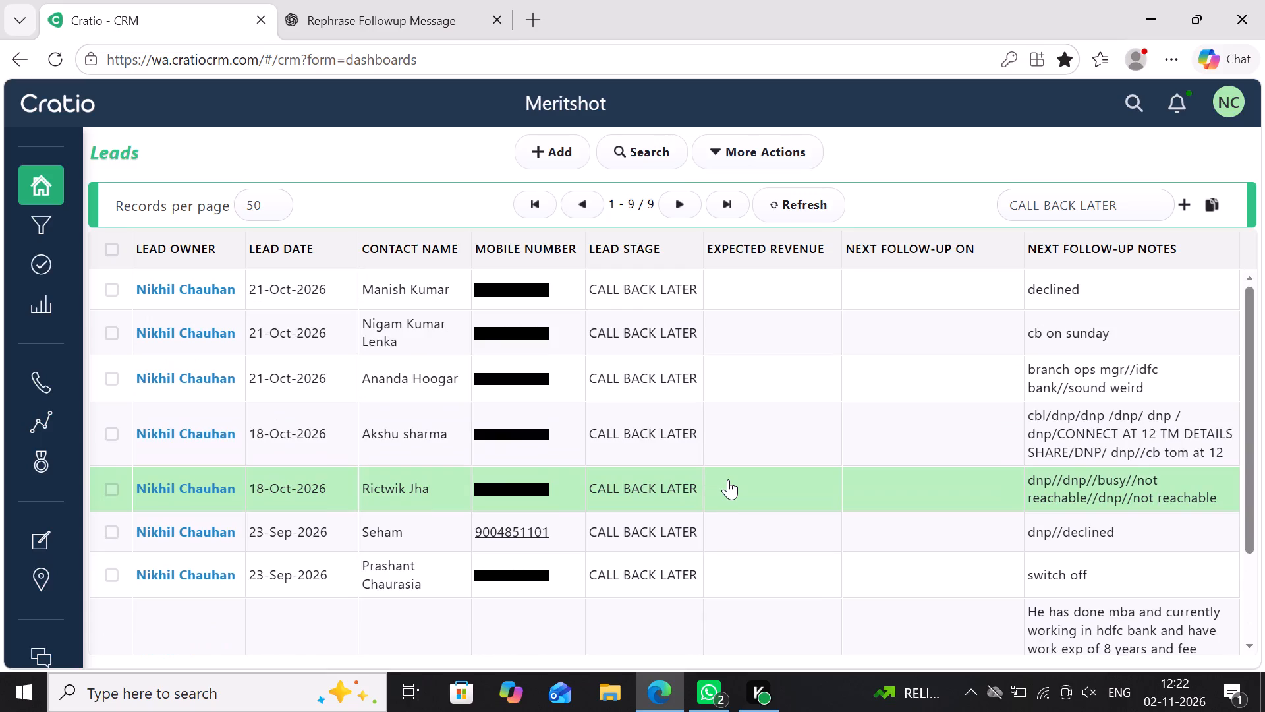
scroll(728, 479, "down", 14)
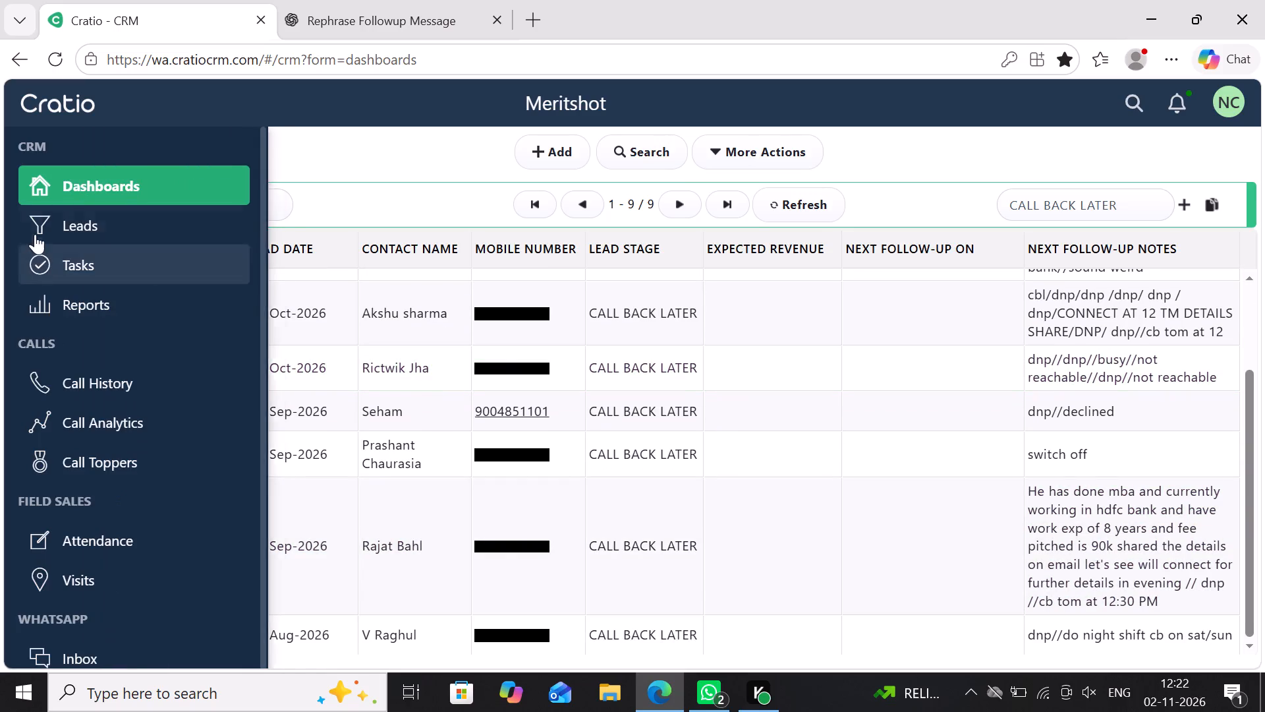
Return to the dashboard, open the Contacted leads and review their next follow-up dates and notes from first to last.
left_click(123, 173)
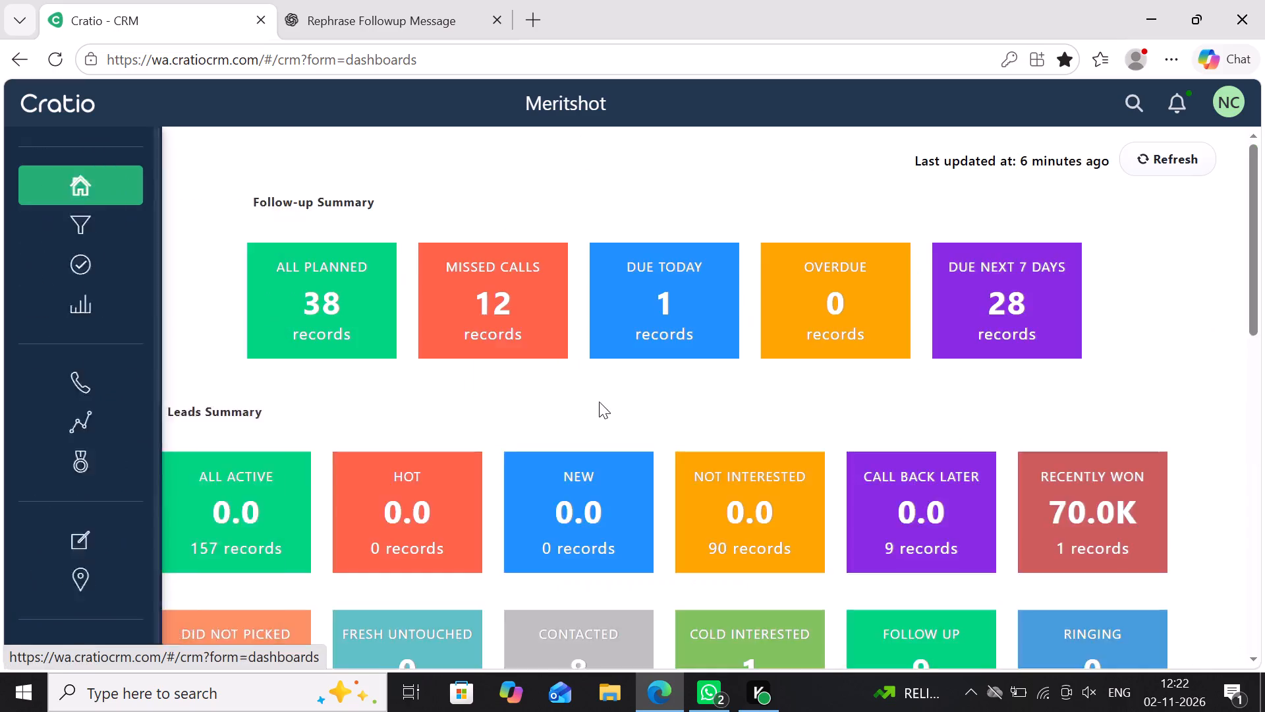
scroll(739, 476, "down", 6)
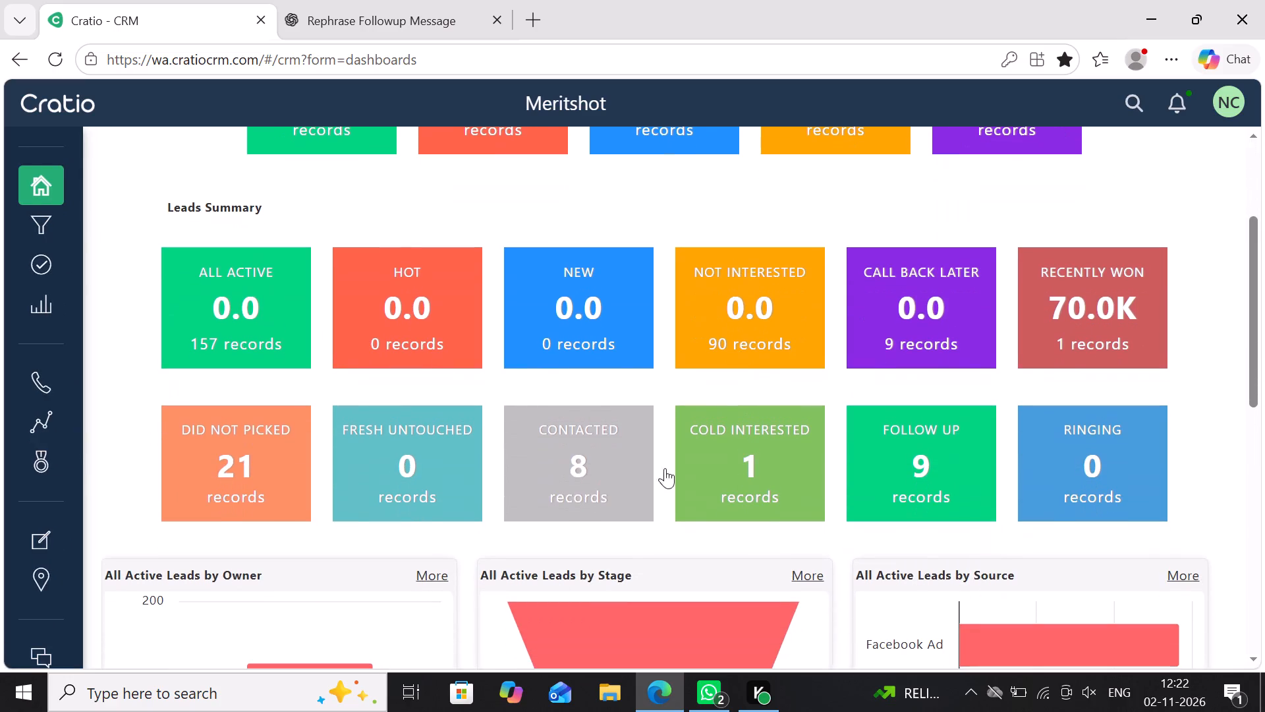
left_click(594, 485)
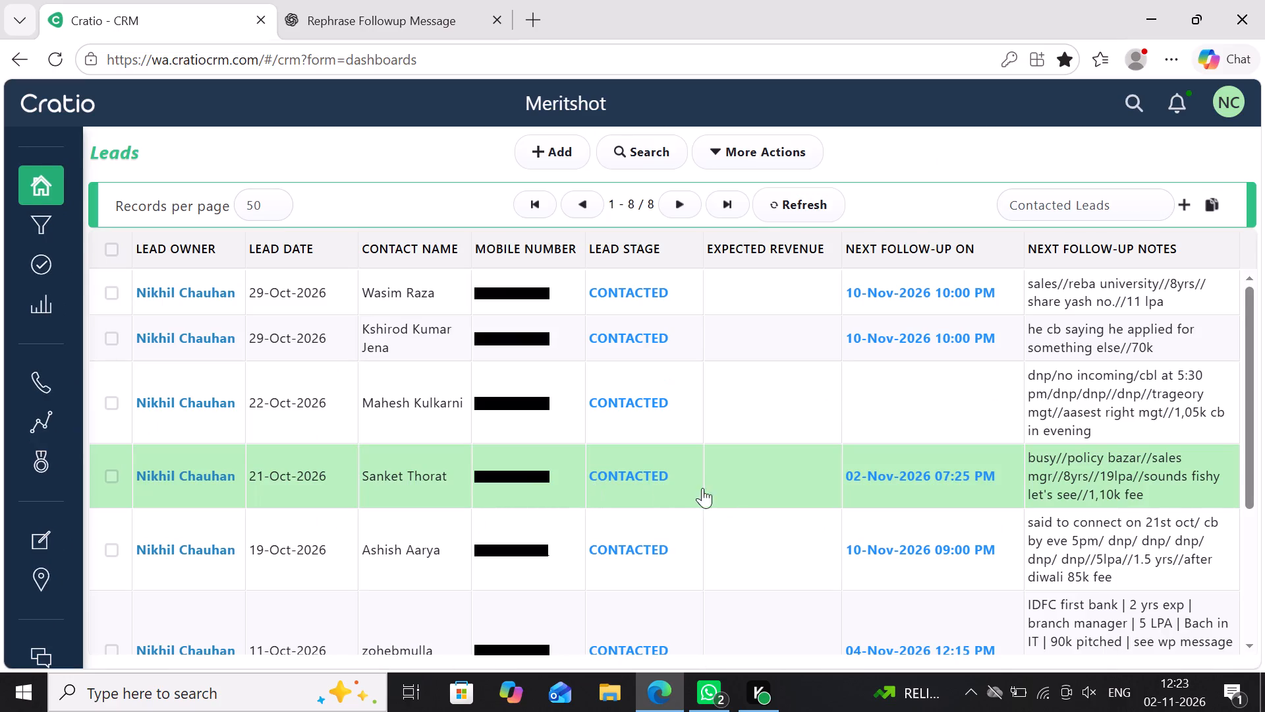
scroll(753, 498, "down", 2)
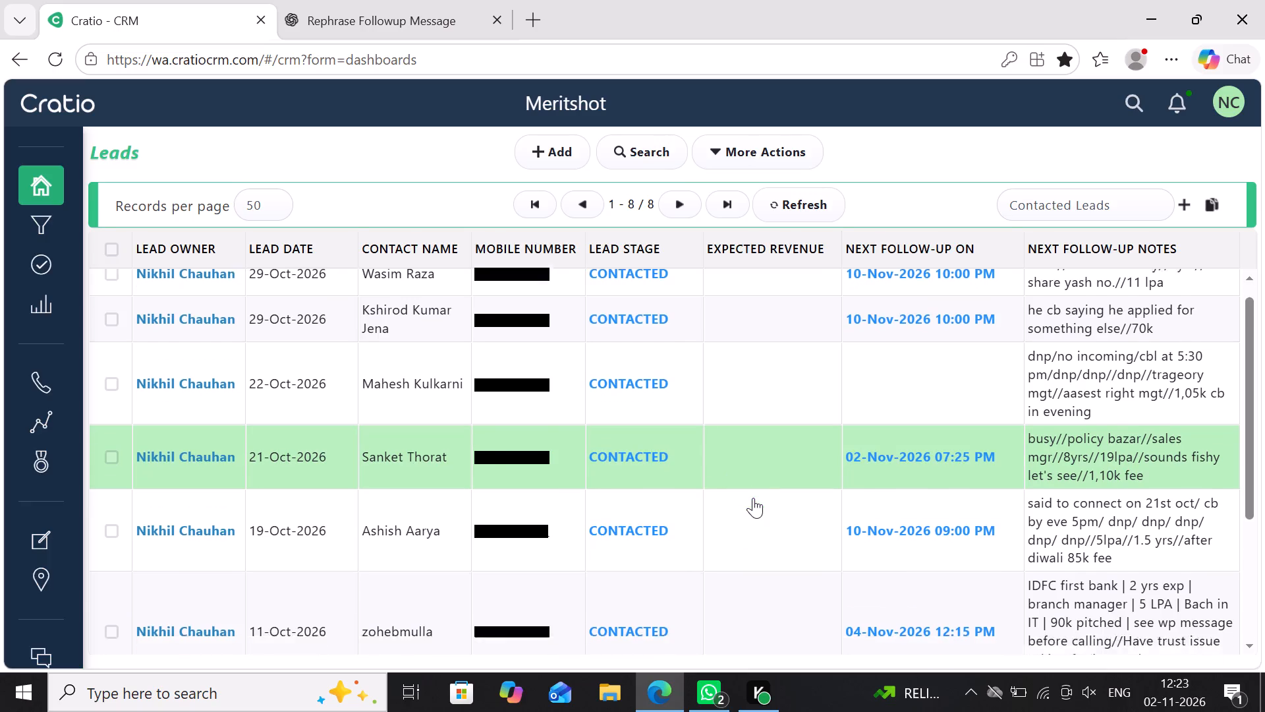
scroll(753, 498, "down", 12)
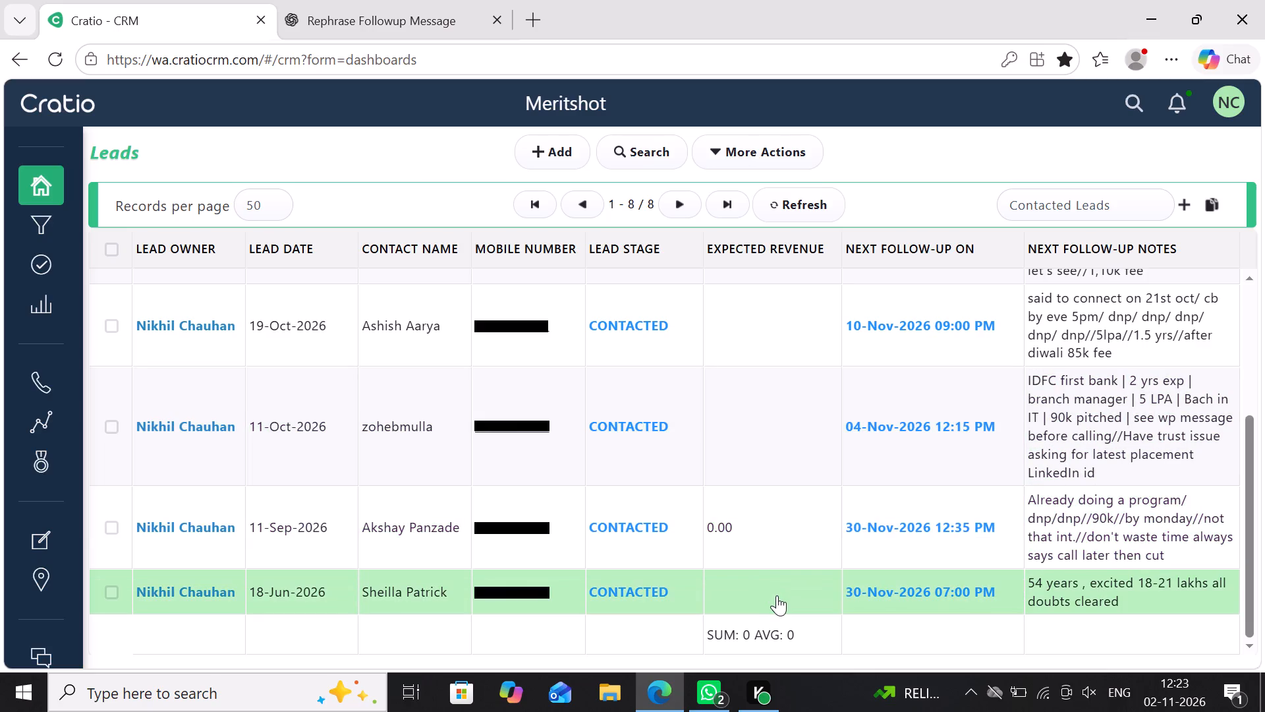
scroll(783, 399, "up", 1)
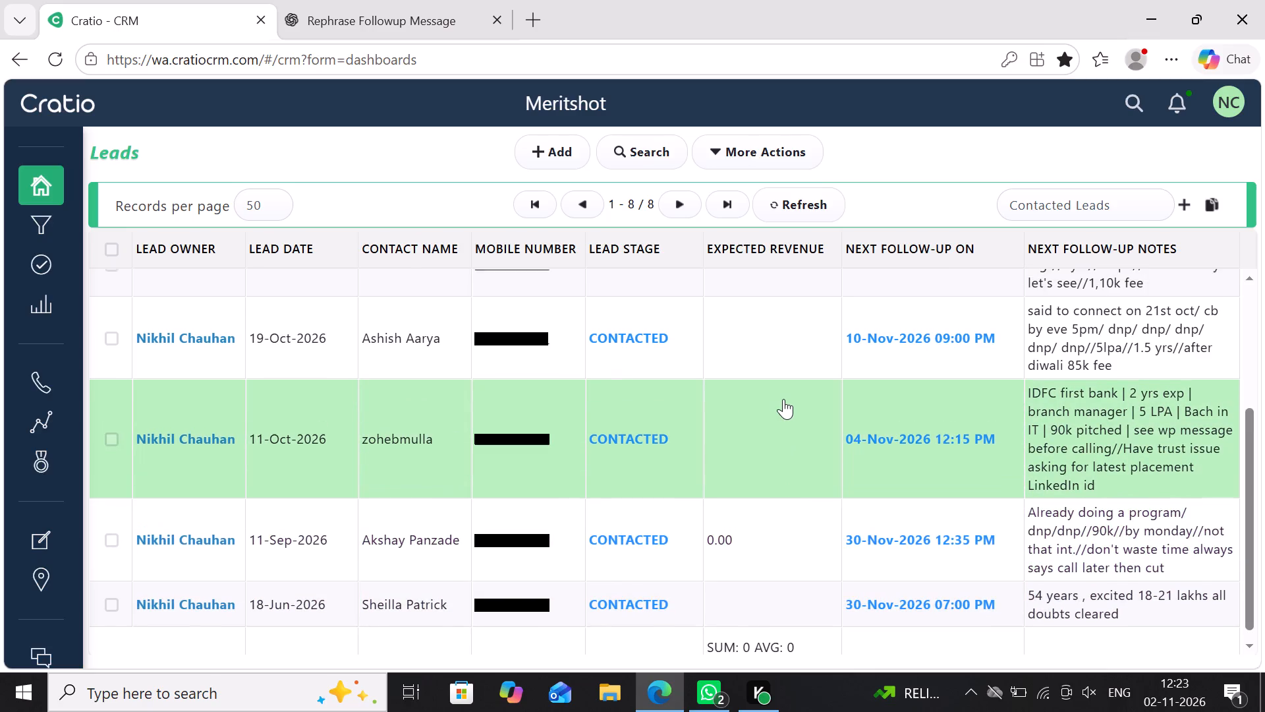
scroll(783, 399, "up", 2)
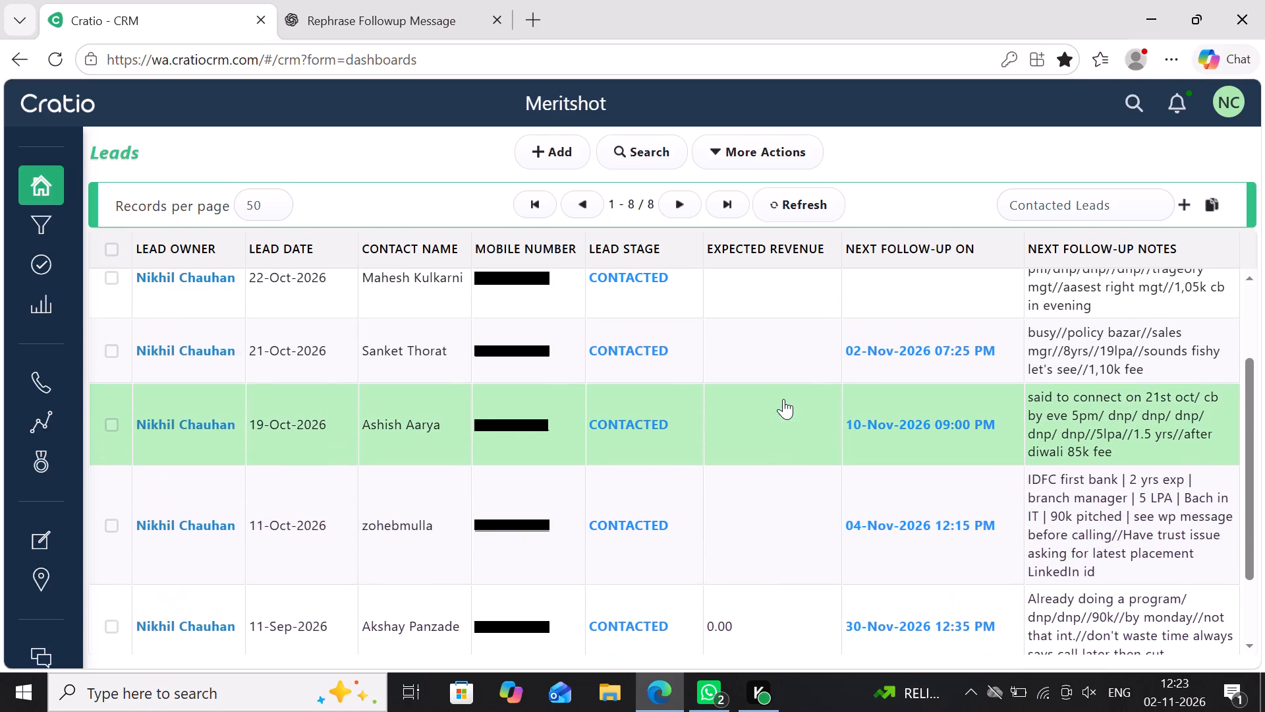
scroll(783, 399, "up", 2)
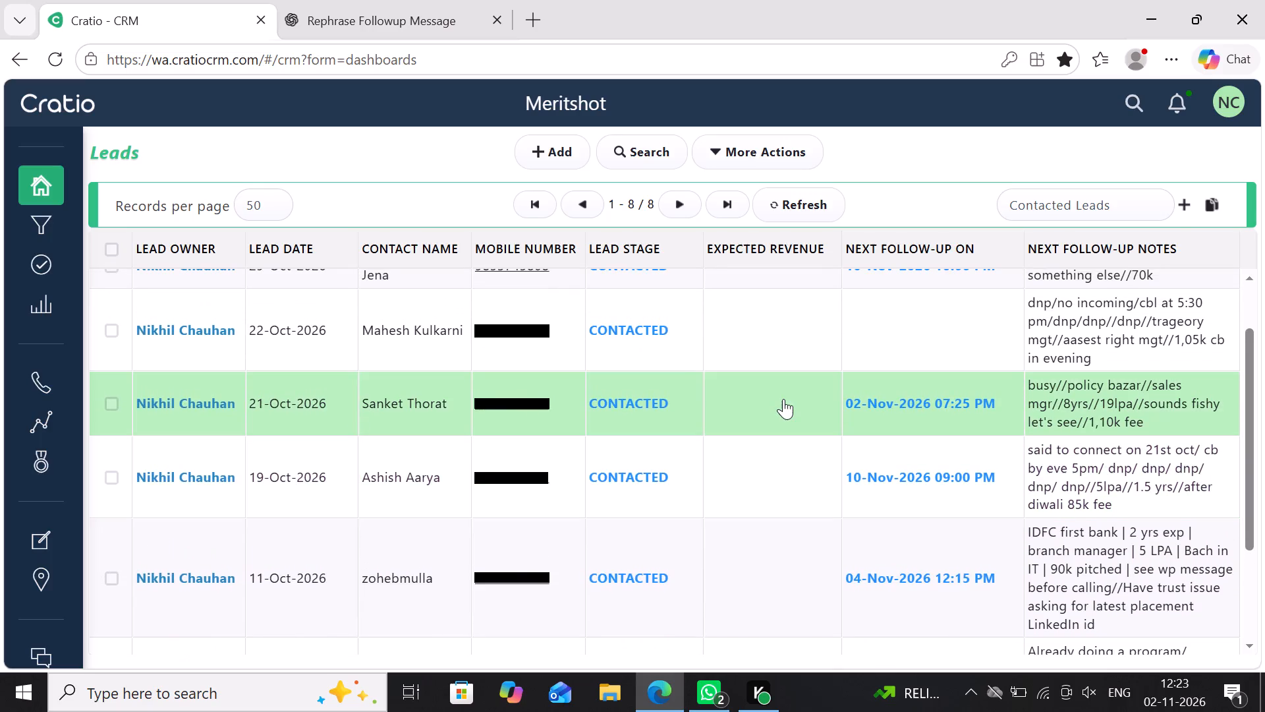
scroll(783, 399, "up", 2)
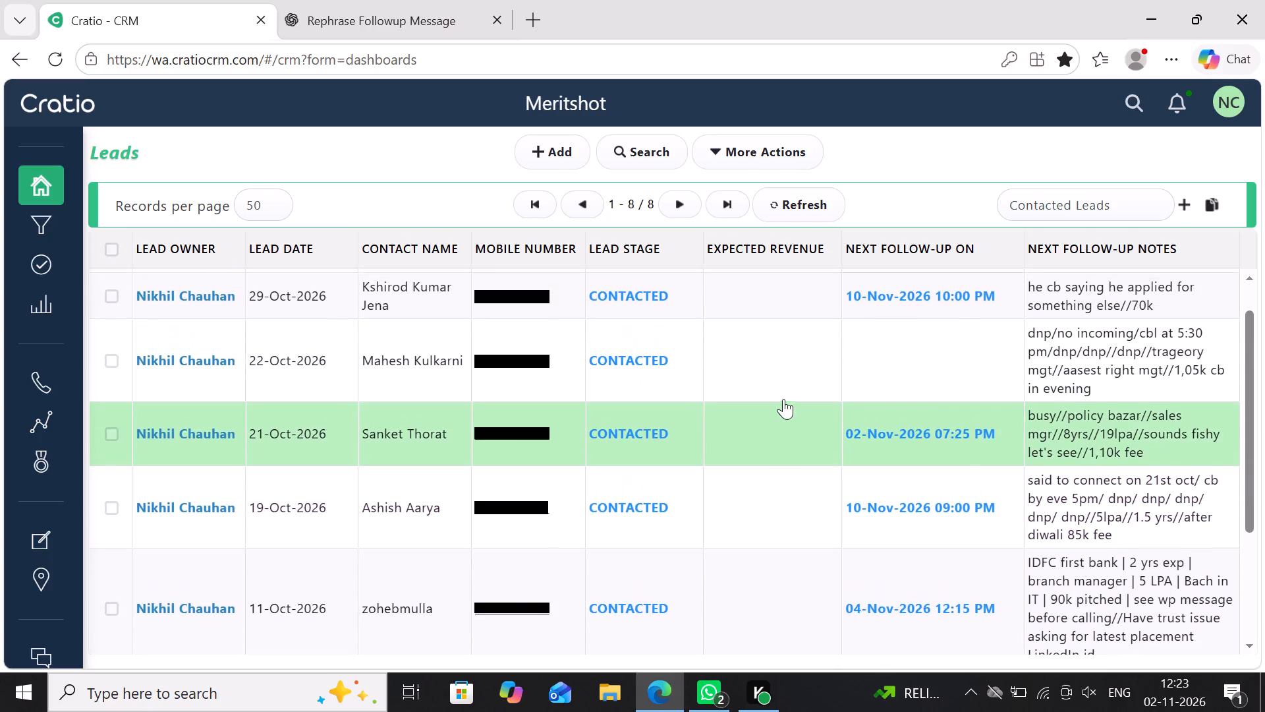
scroll(783, 399, "up", 1)
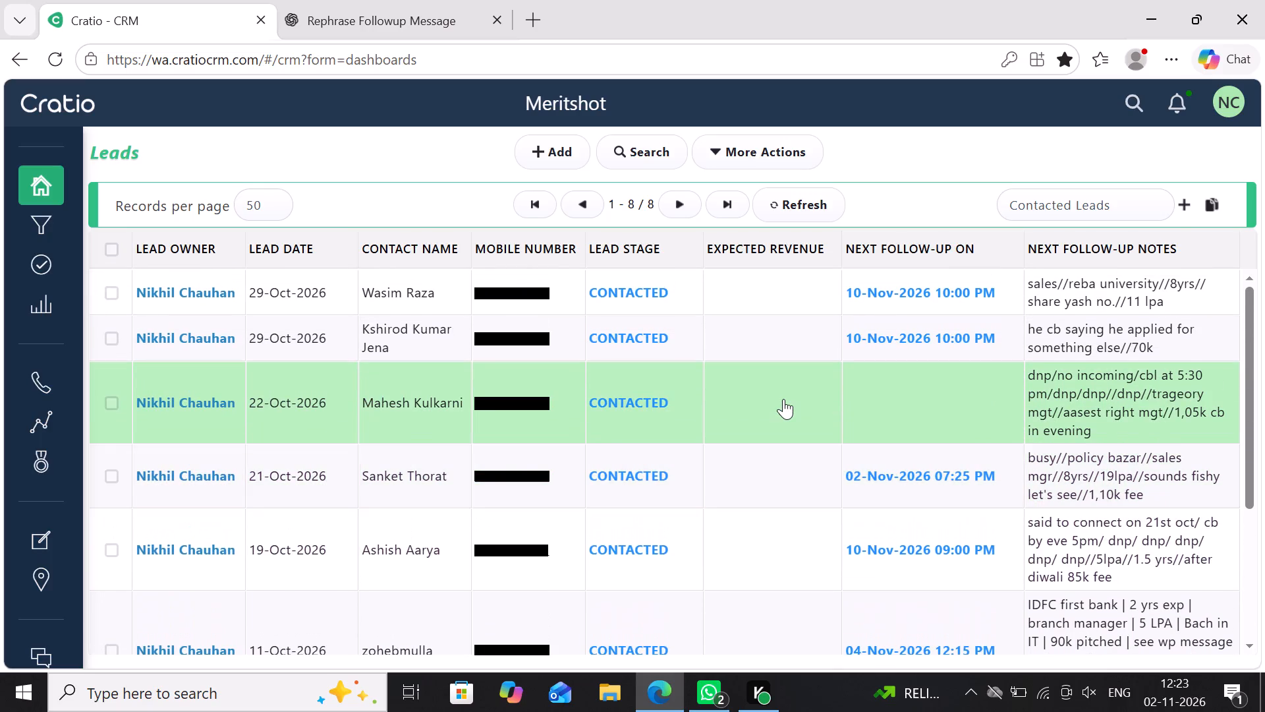
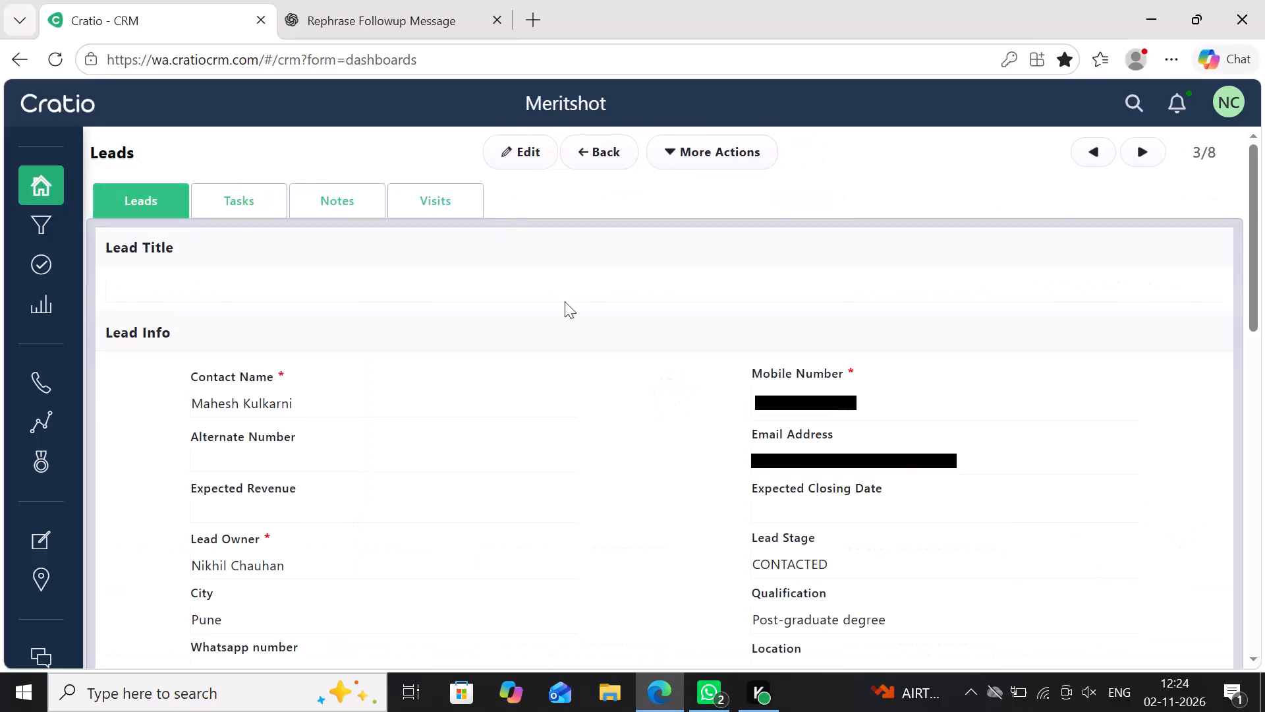
Edit the open lead: append "//Ni" to the next follow-up notes, set its lead stage to CLOSED LOST and save.
left_click(532, 146)
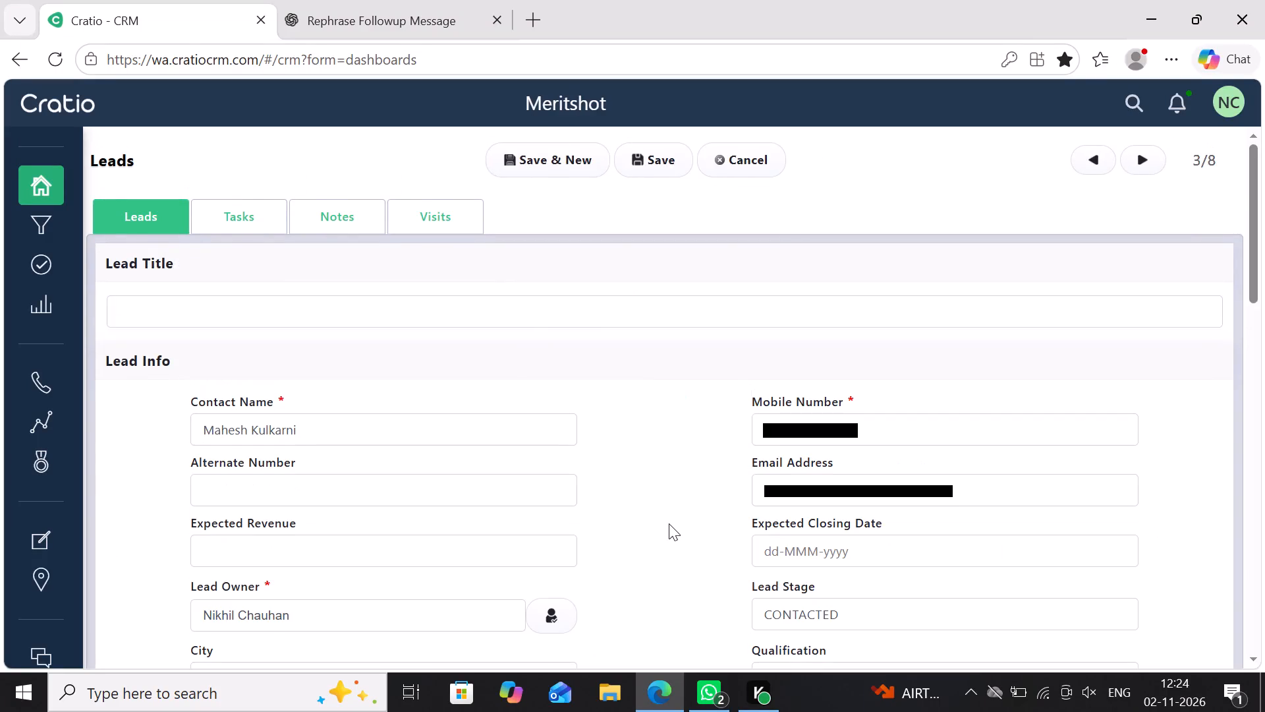
scroll(669, 523, "down", 12)
left_click(945, 560)
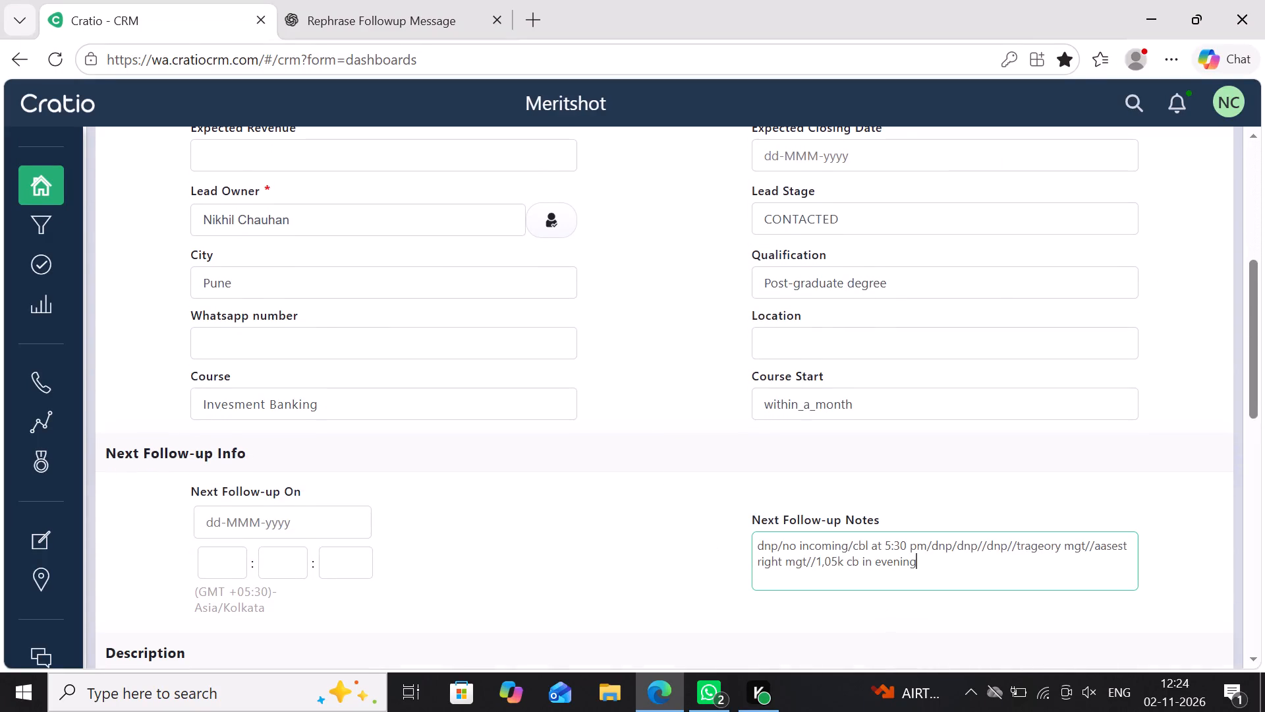
type("//Ni")
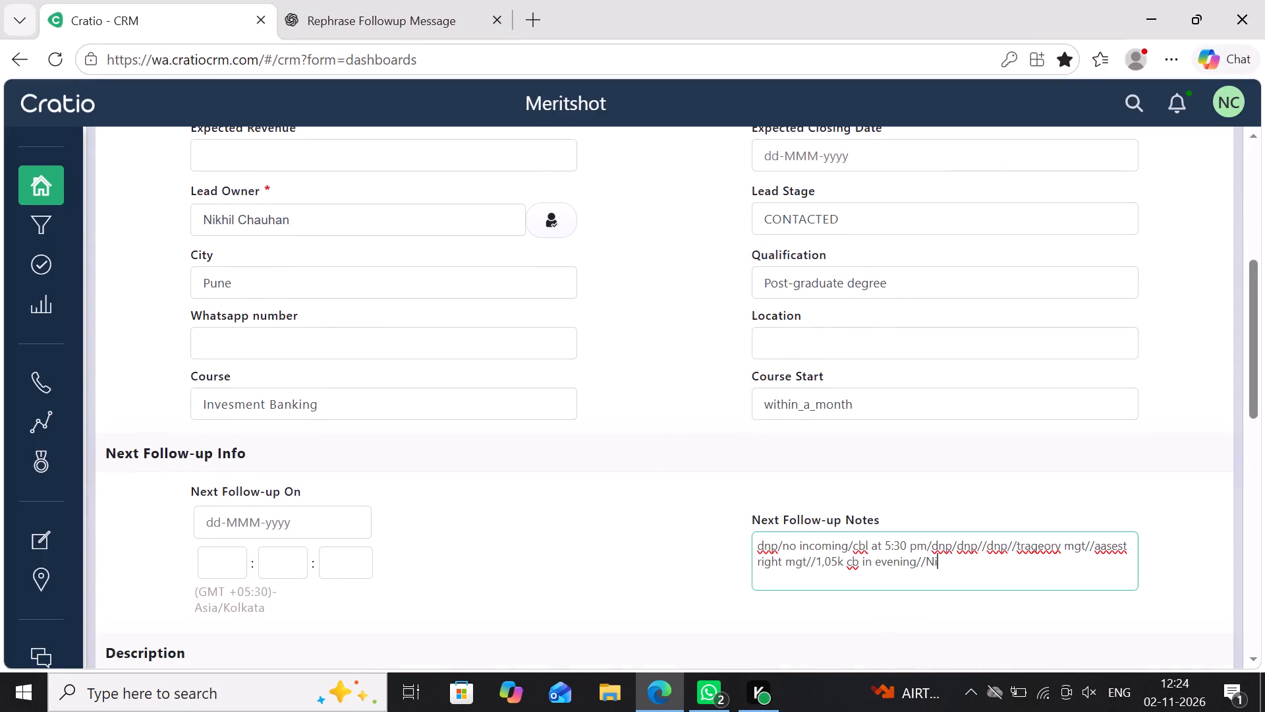
left_click(804, 217)
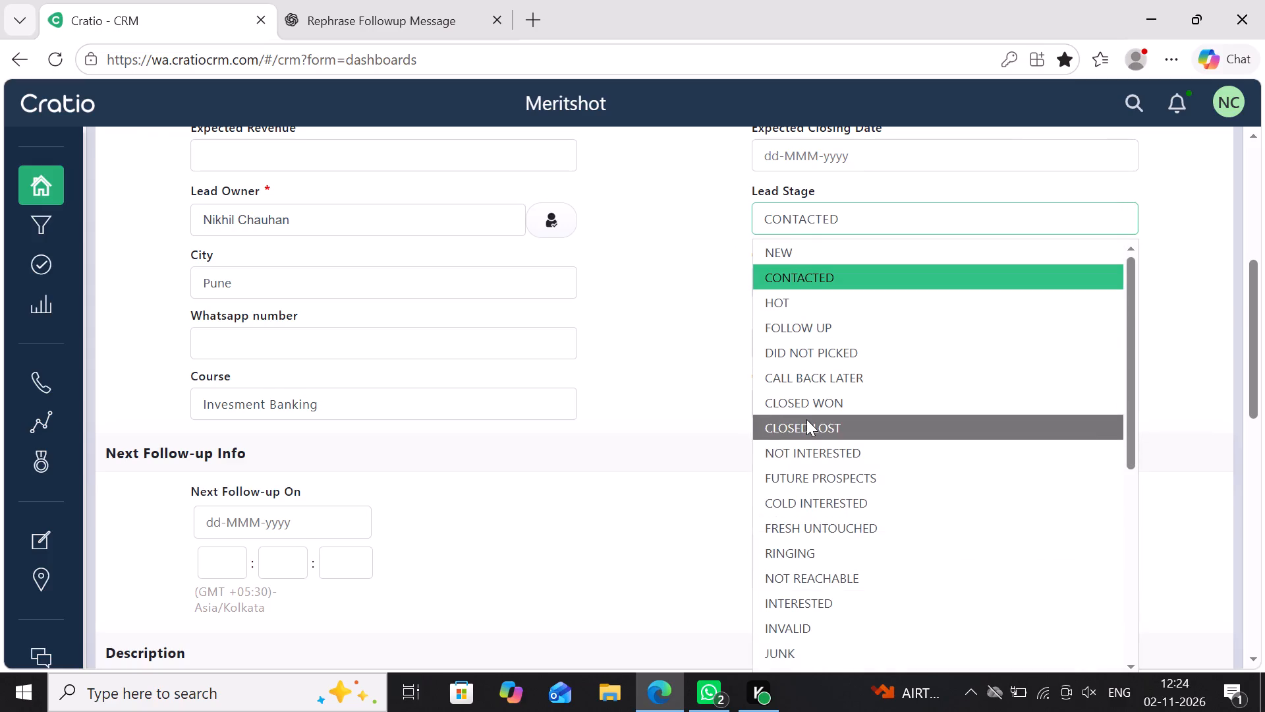
left_click(806, 421)
left_click(684, 301)
scroll(684, 301, "up", 20)
scroll(684, 301, "up", 20)
scroll(684, 301, "up", 20)
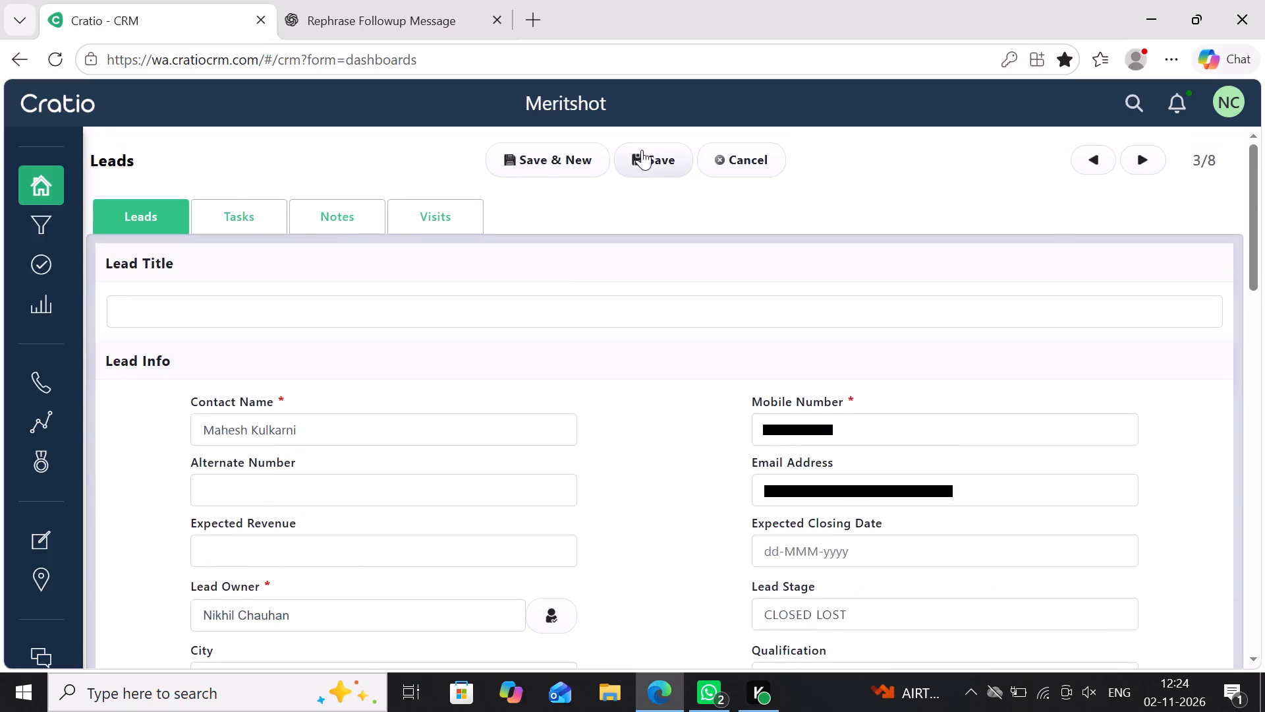
left_click(642, 150)
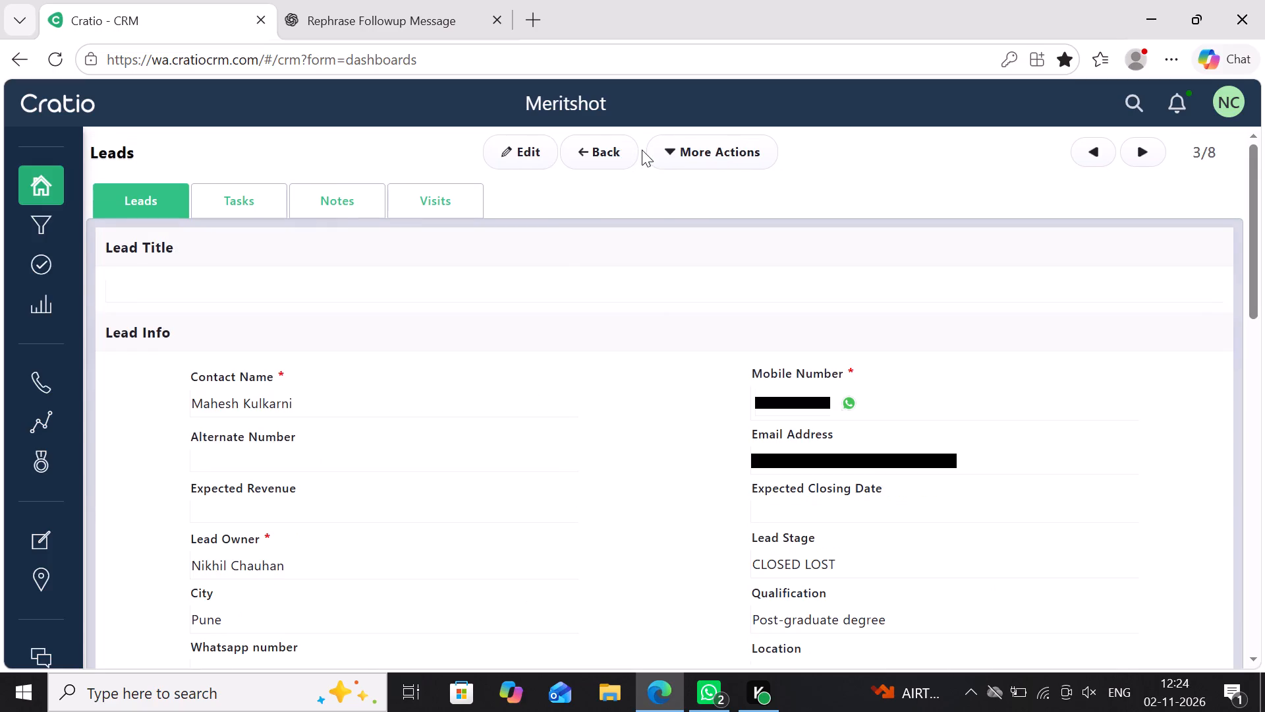
Return to the Contacted Leads list and look through the remaining leads' follow-up dates and notes.
left_click(607, 148)
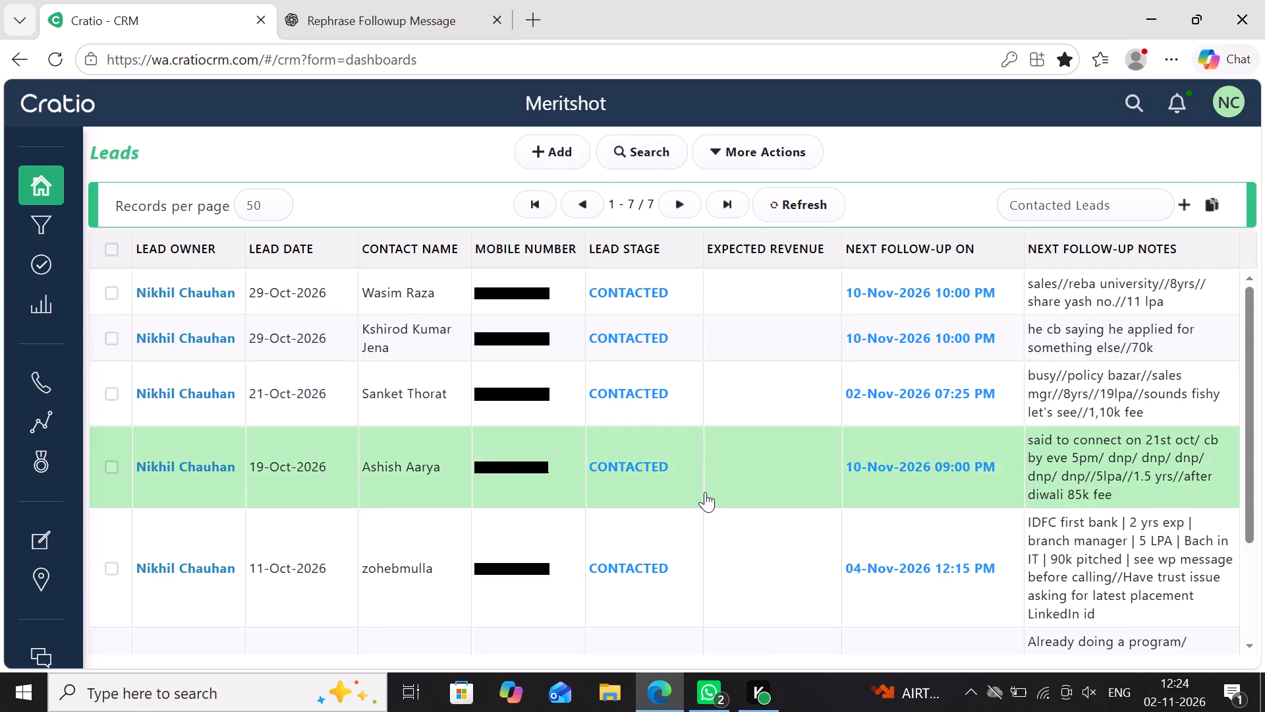
scroll(705, 492, "down", 20)
scroll(705, 492, "down", 20)
scroll(705, 492, "down", 20)
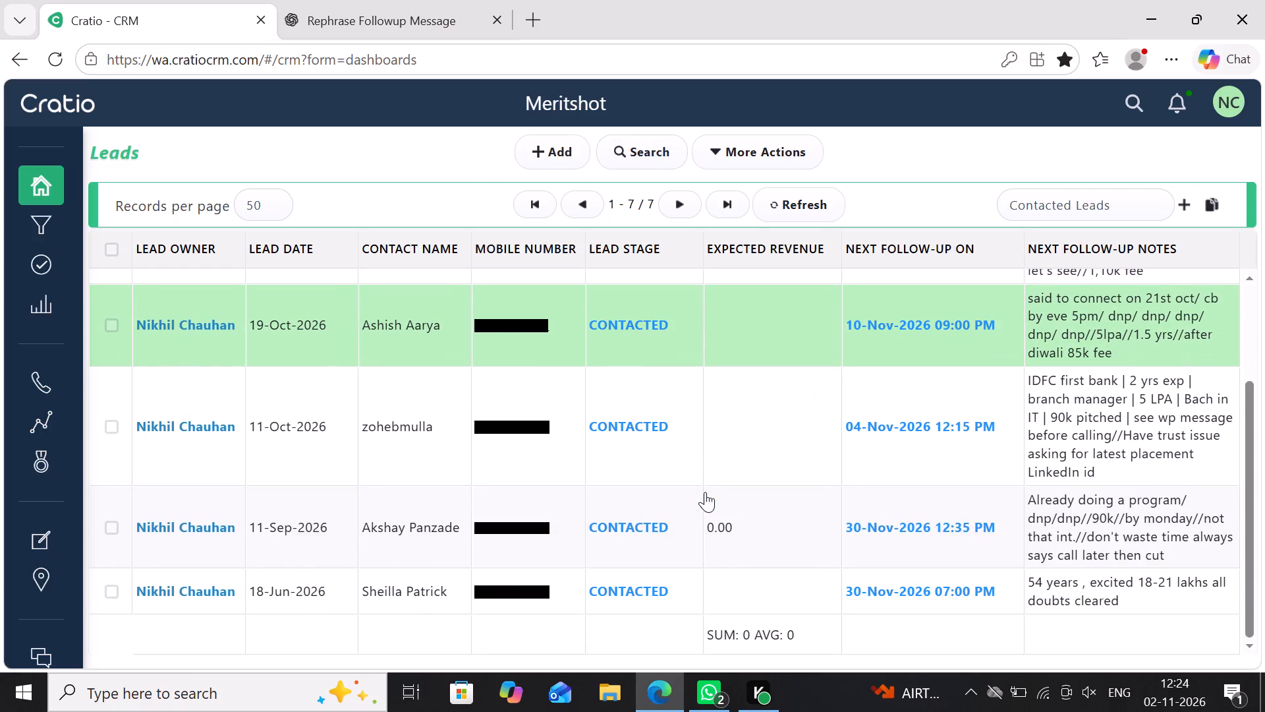
scroll(705, 492, "up", 7)
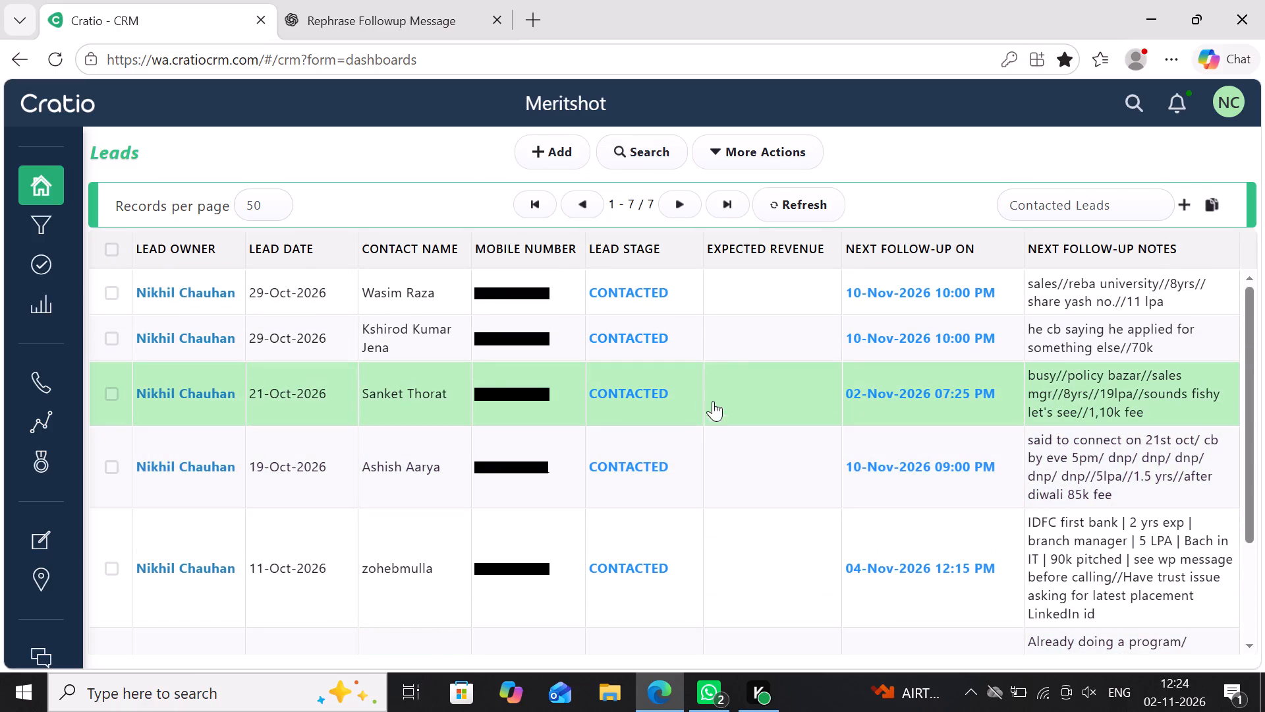
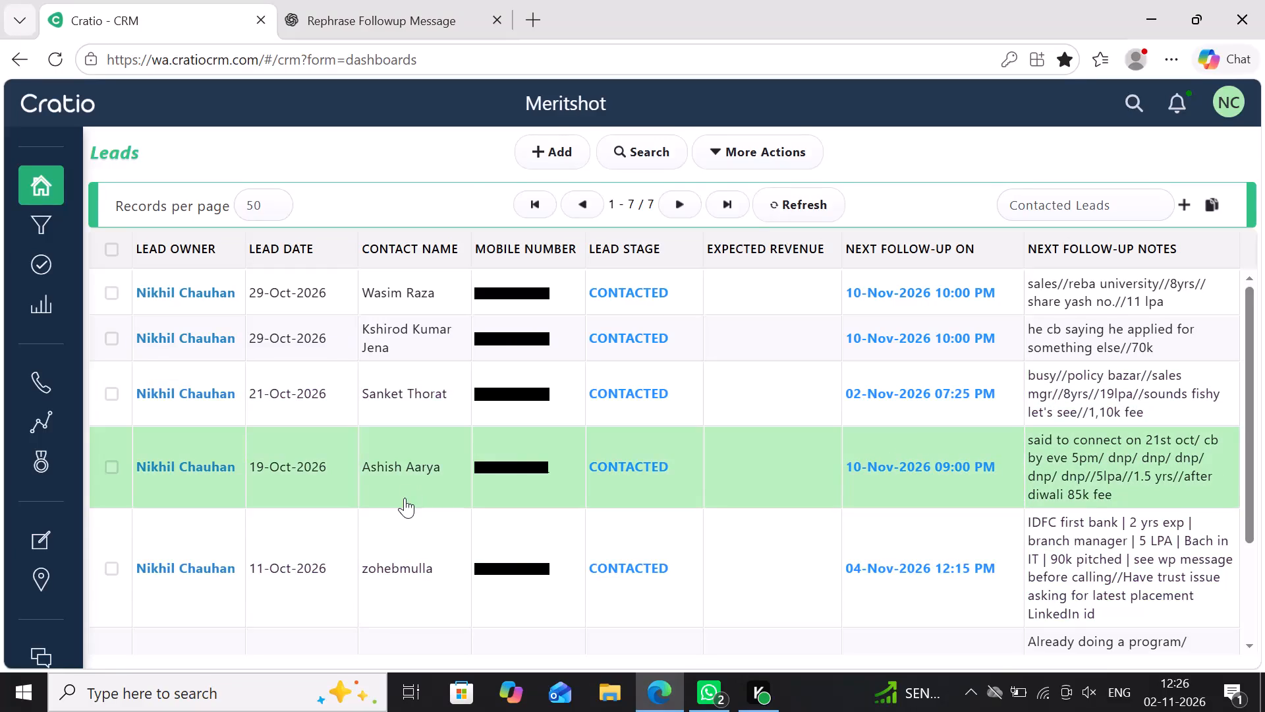
Open the contacted lead noted as having applied for something else, set its lead stage to CLOSED LOST, save, and return to the list.
left_click(425, 322)
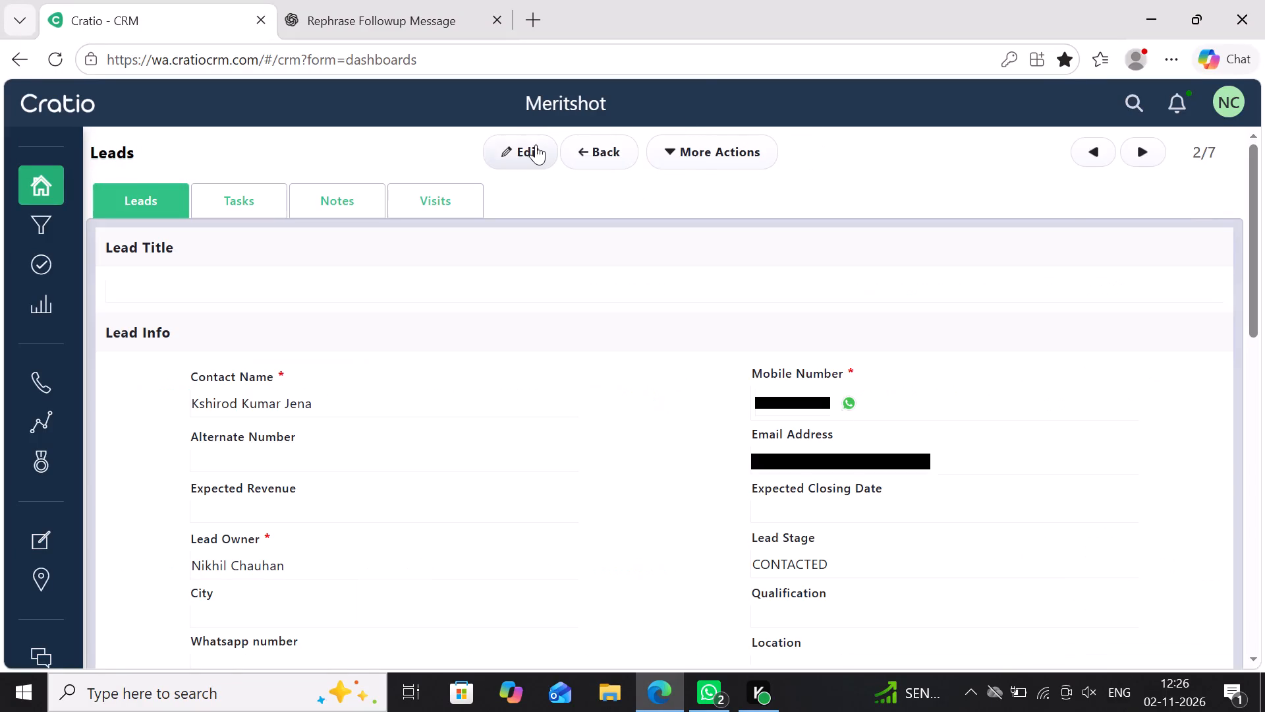
scroll(698, 454, "down", 12)
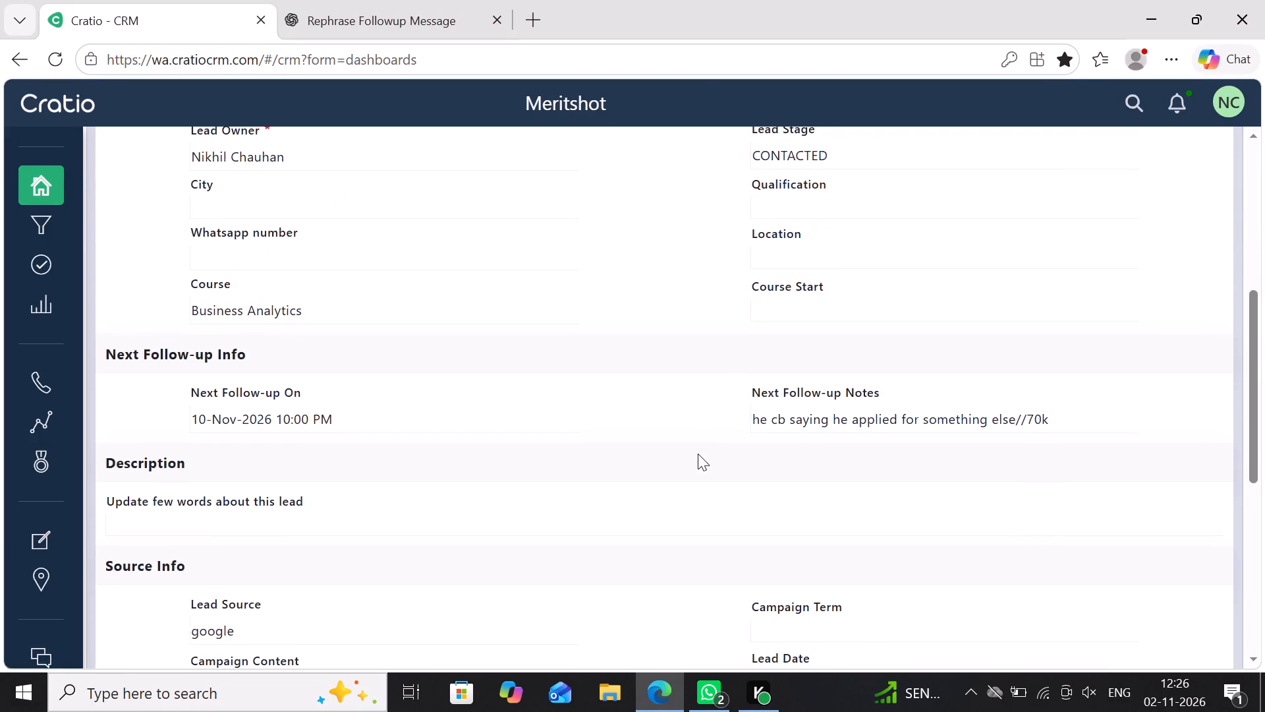
scroll(698, 454, "up", 20)
scroll(698, 454, "up", 20)
scroll(698, 454, "up", 11)
left_click(528, 146)
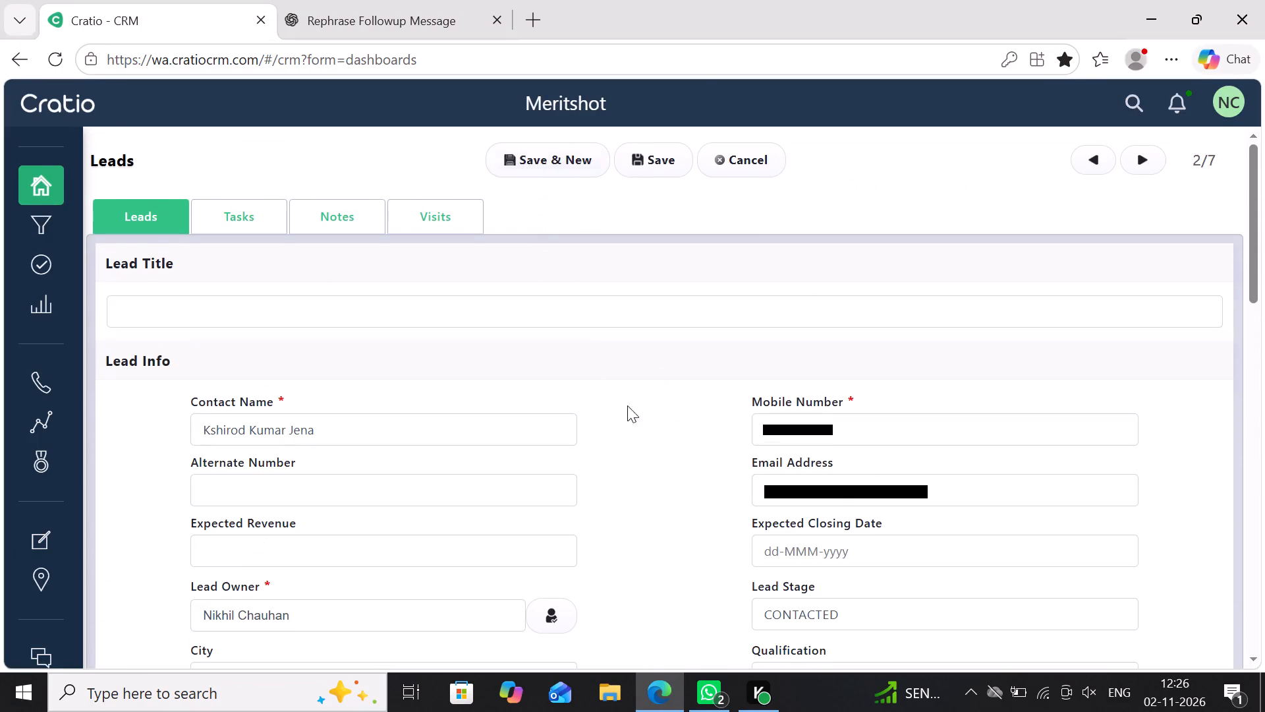
scroll(685, 574, "down", 7)
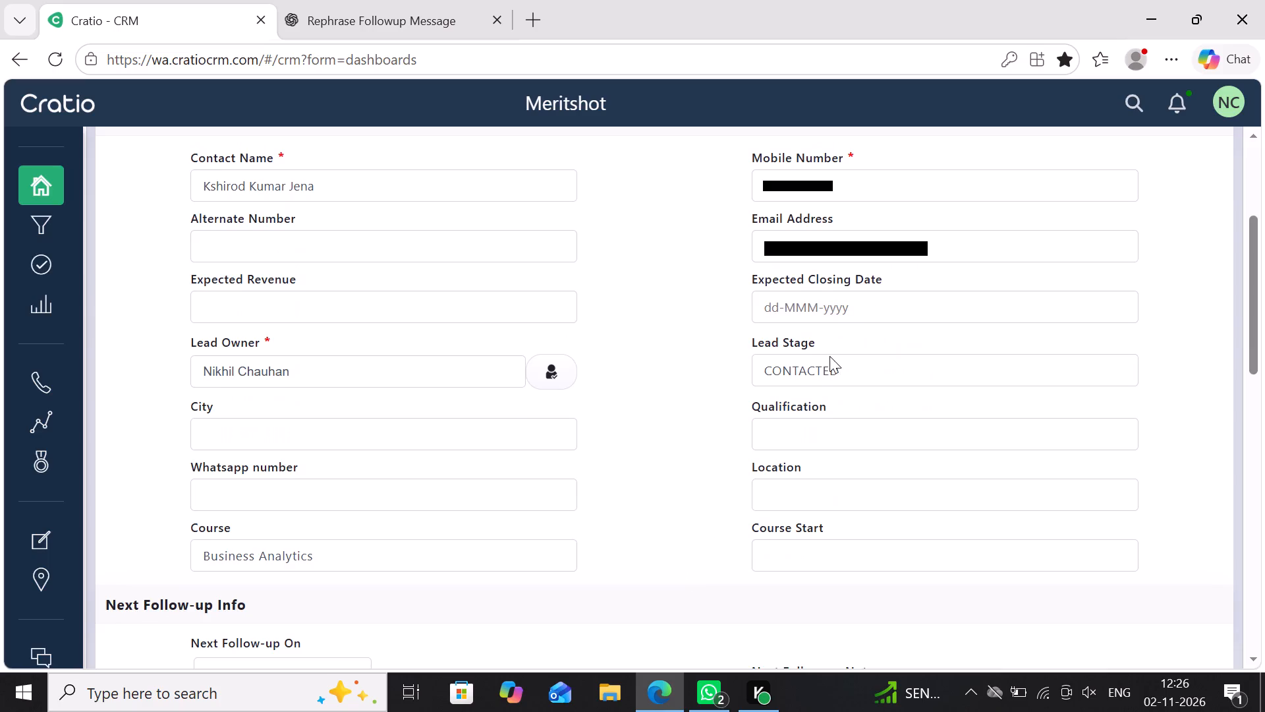
left_click(829, 367)
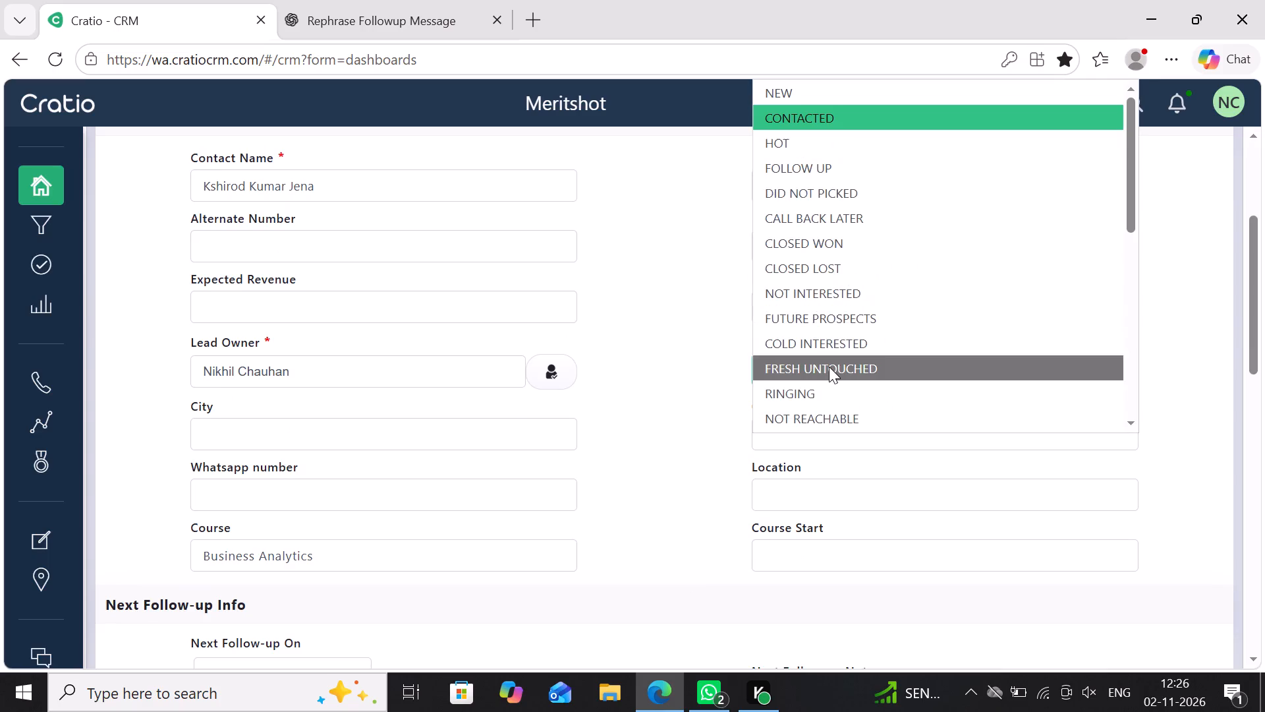
left_click(820, 260)
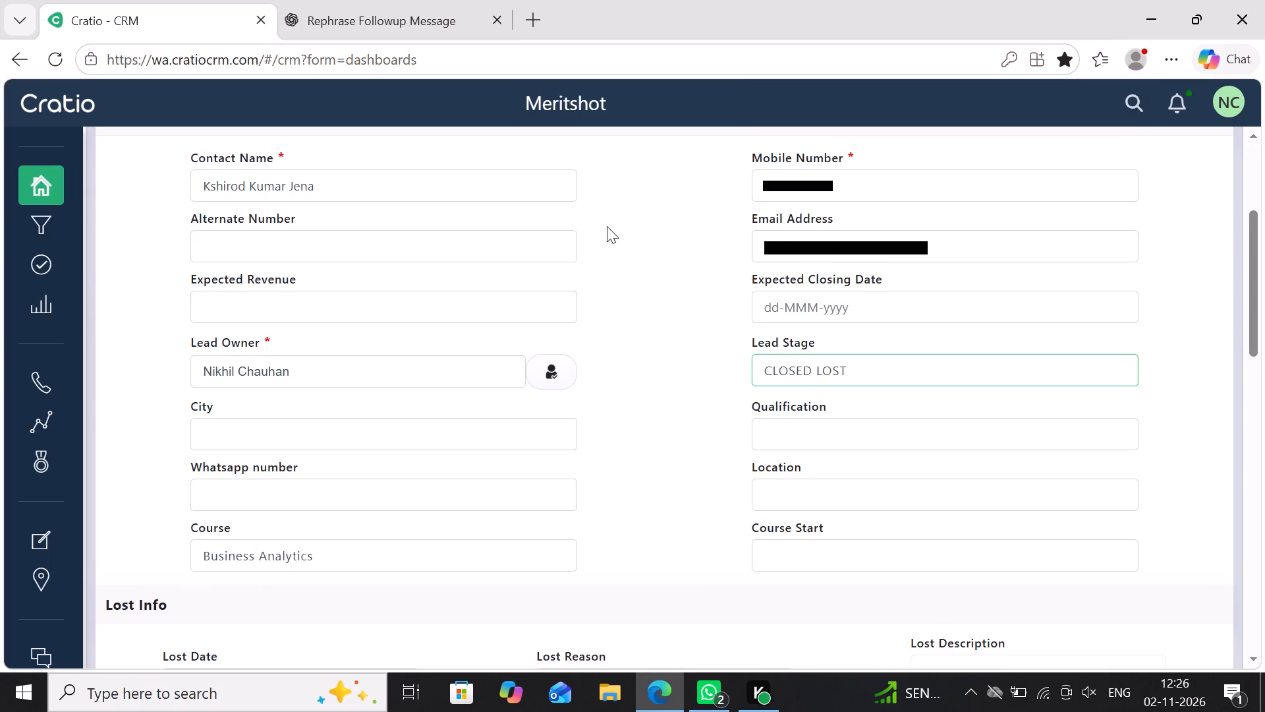
scroll(607, 226, "up", 20)
scroll(607, 226, "up", 20)
scroll(607, 226, "up", 3)
left_click(641, 158)
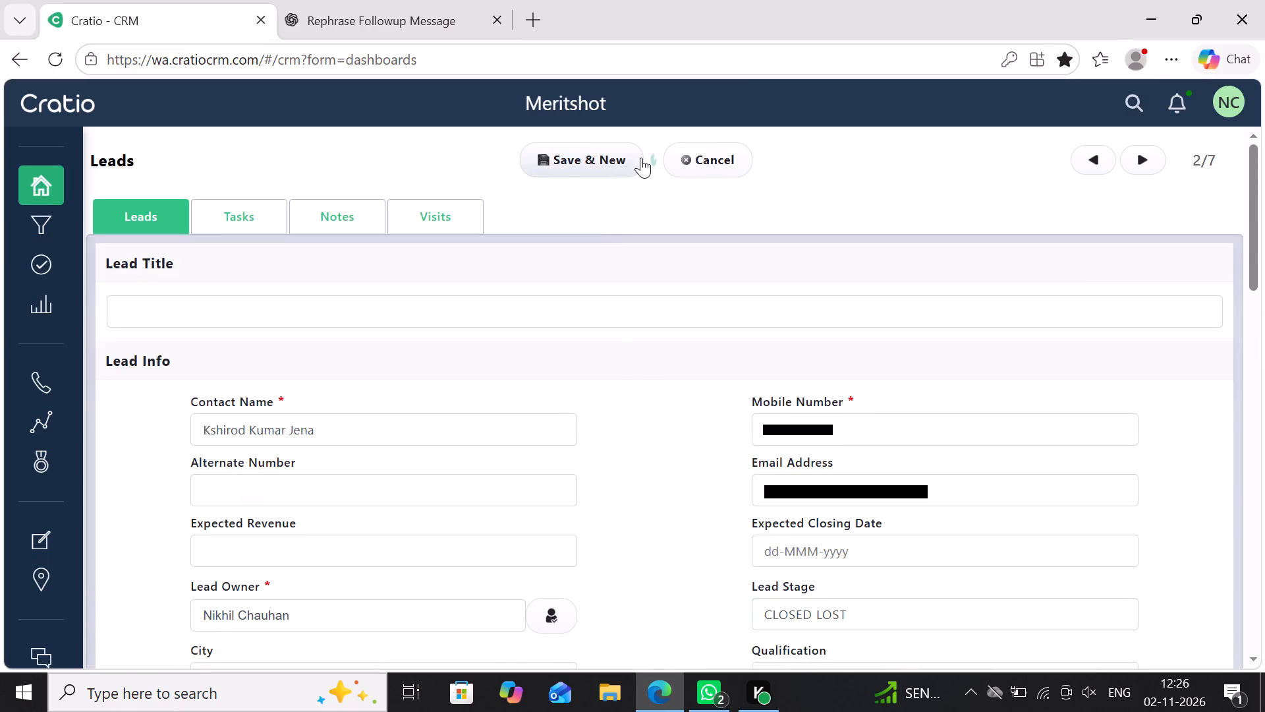
left_click(611, 150)
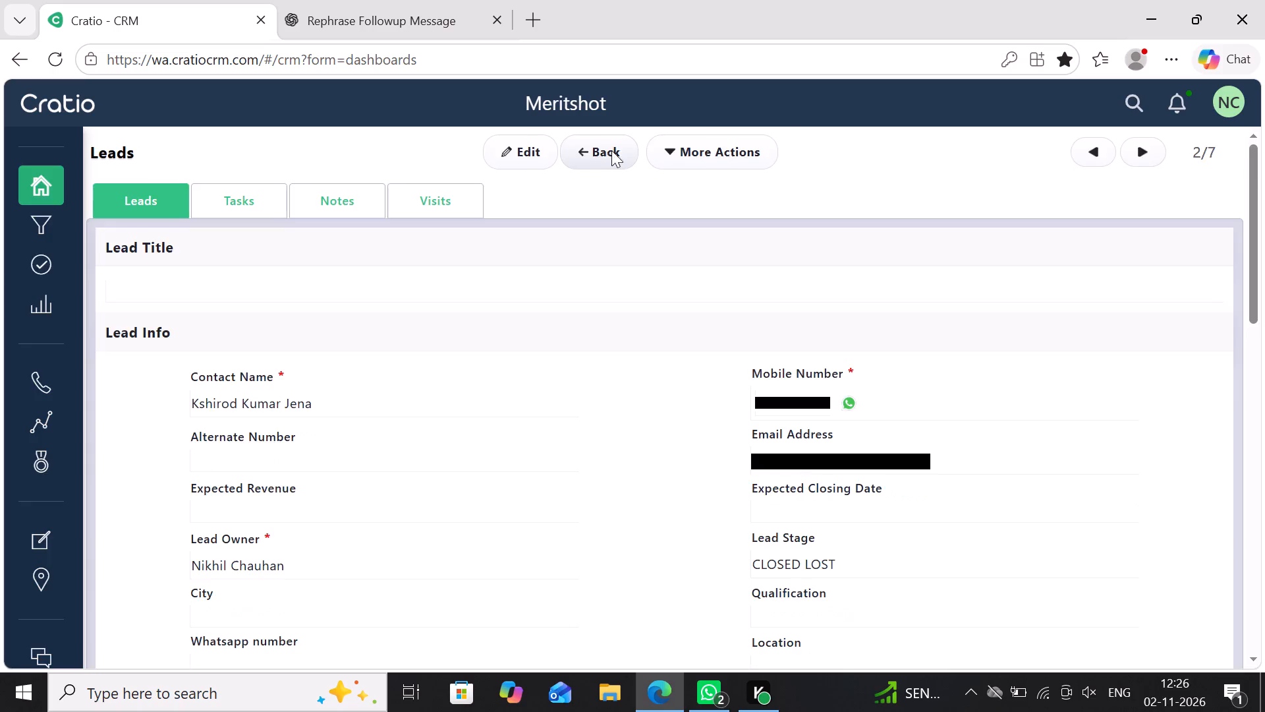
Refresh the Contacted Leads list.
left_click(788, 199)
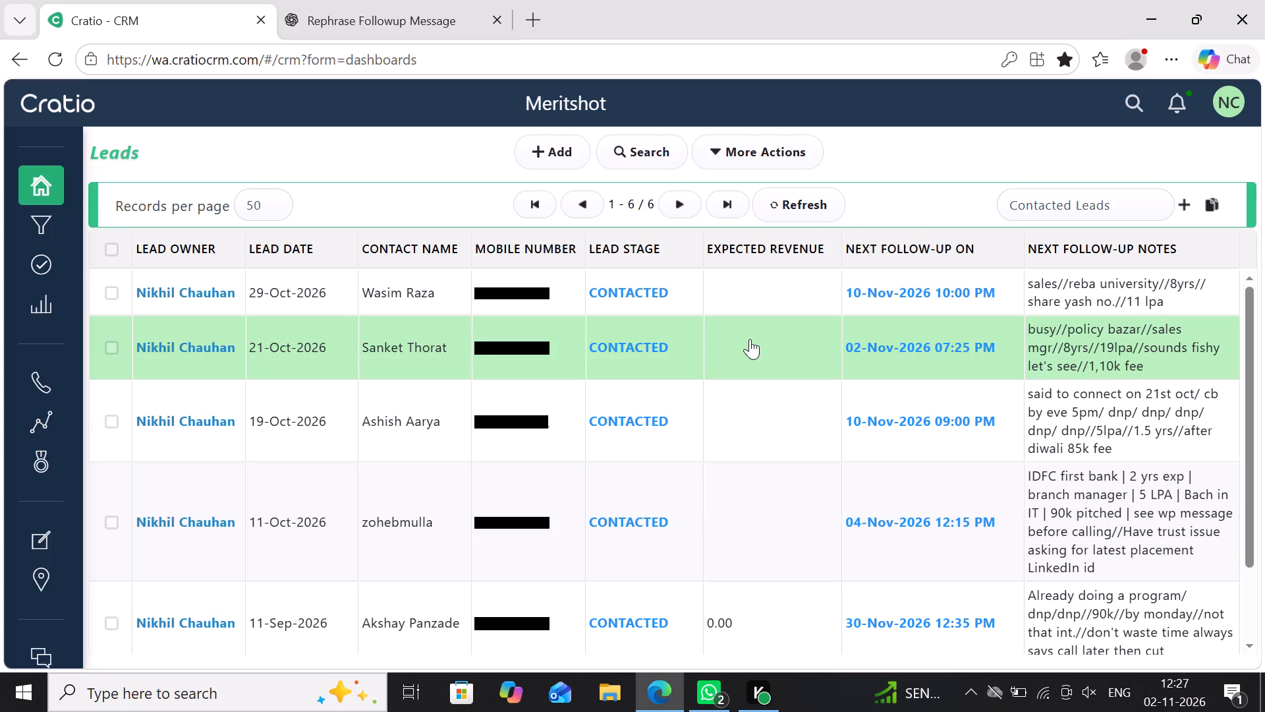
Open the contacted lead with the next follow-up on 02-Nov-2026 07:25 PM and copy its mobile number.
left_click(750, 339)
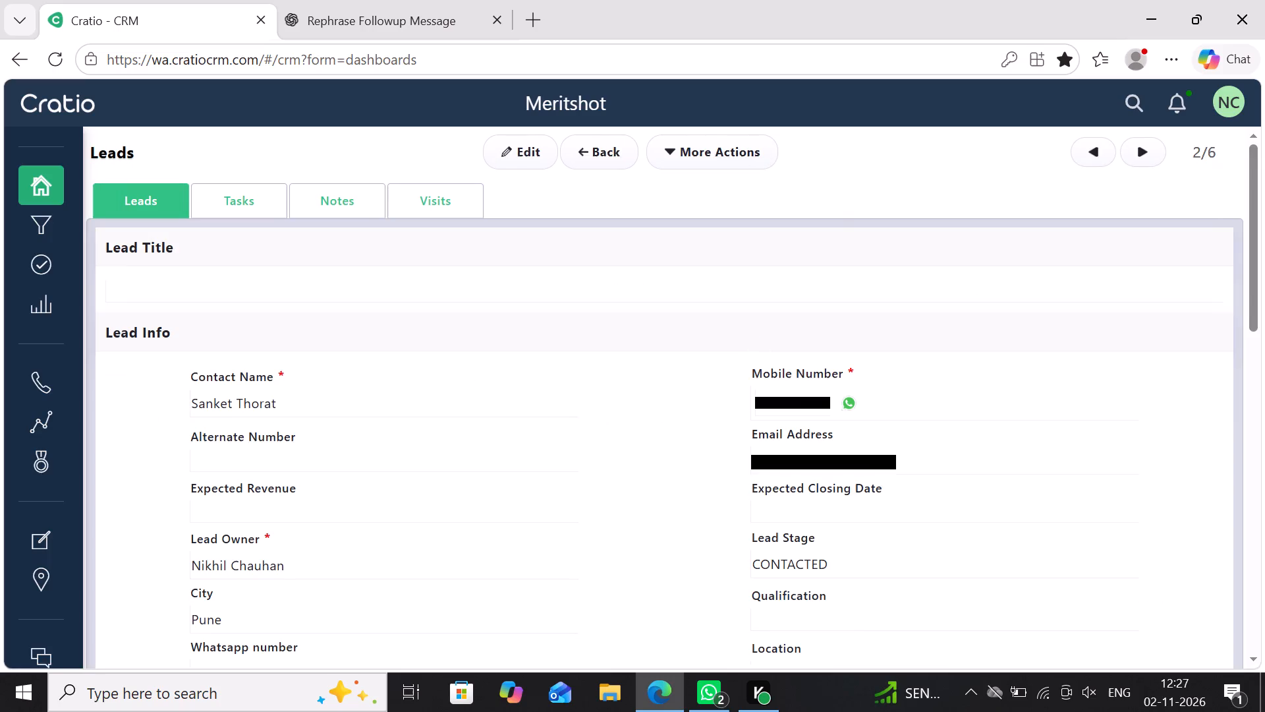
triple_click(779, 403)
key("ctrl+c")
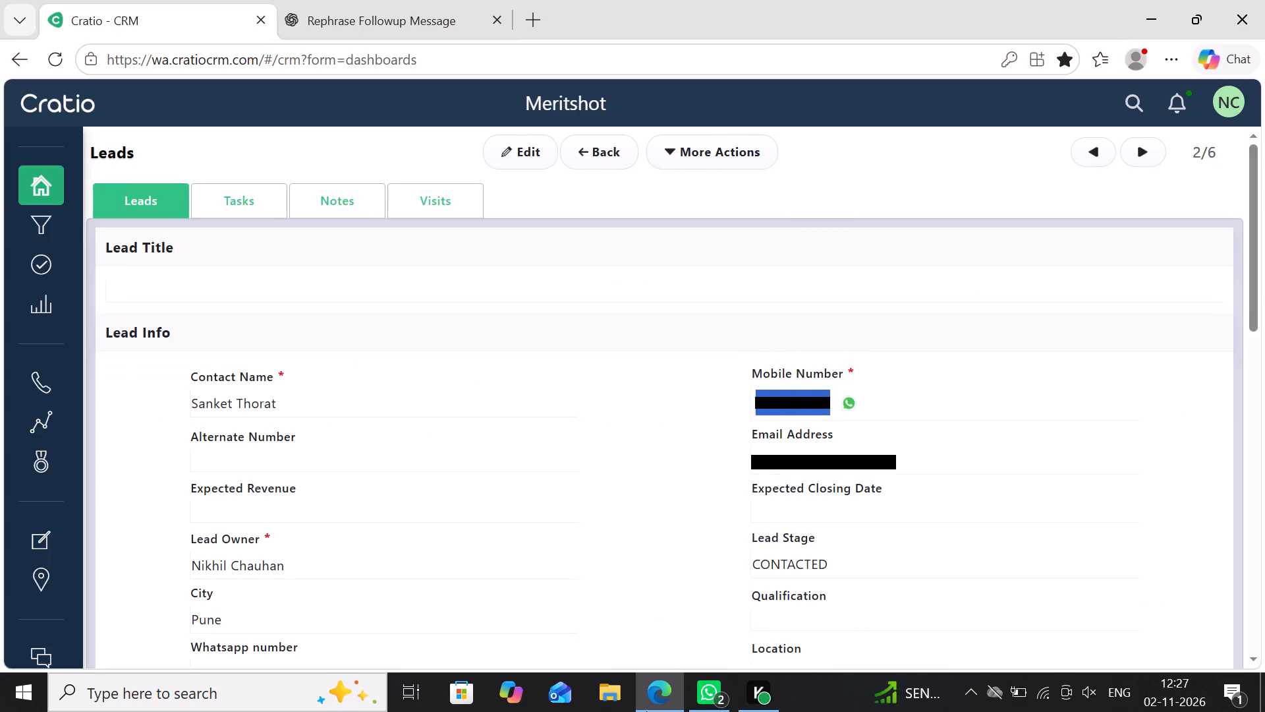
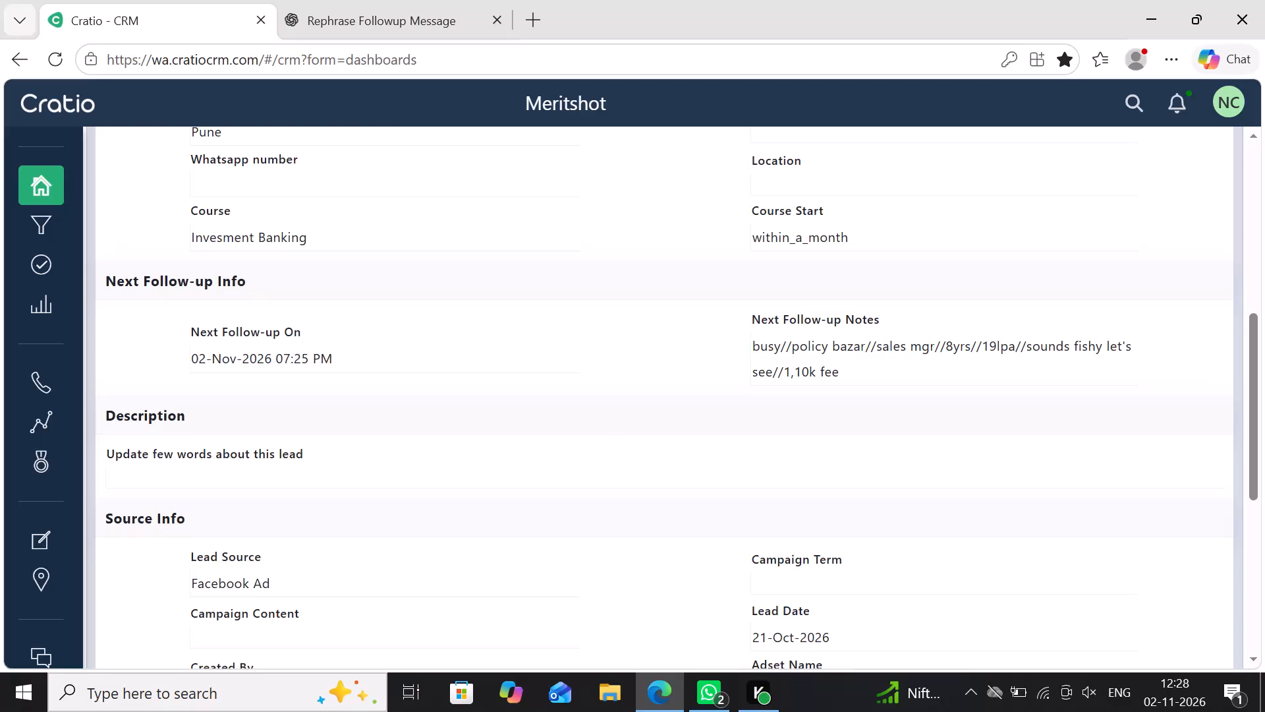
Copy the open lead's next follow-up notes, beginning "busy//policy bazar//sales mgr".
triple_click(802, 341)
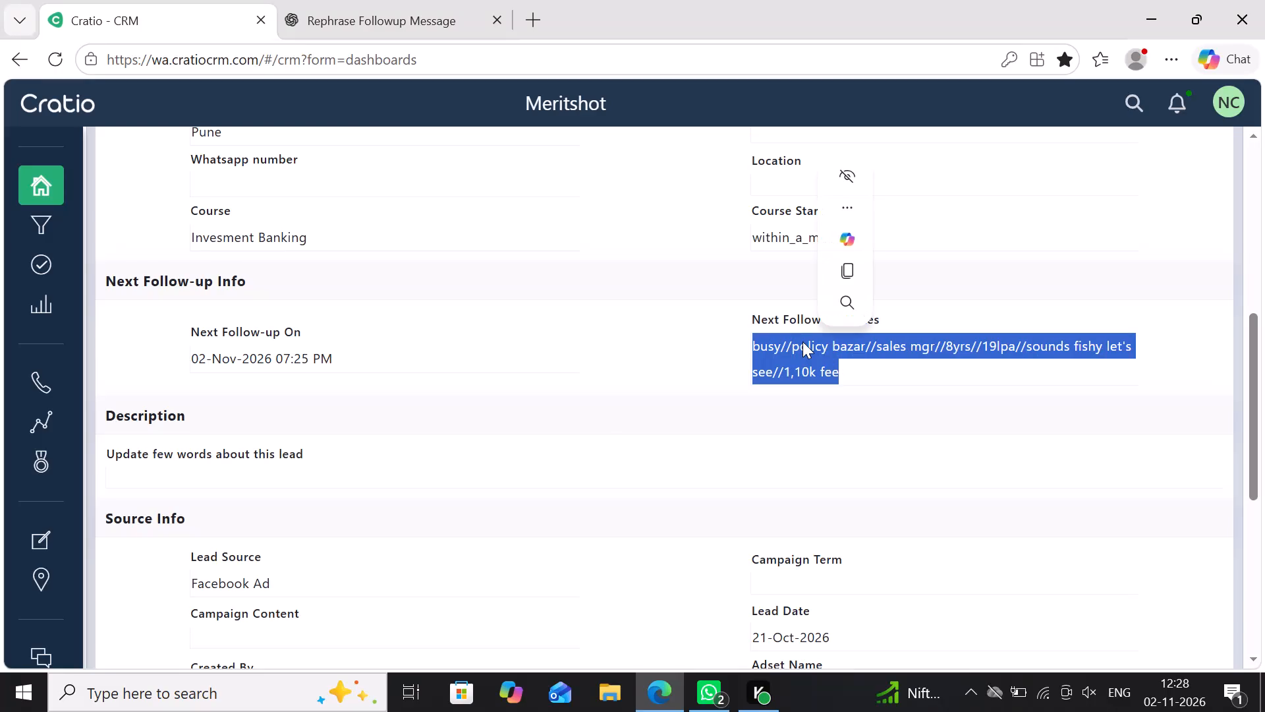
key("ctrl+c")
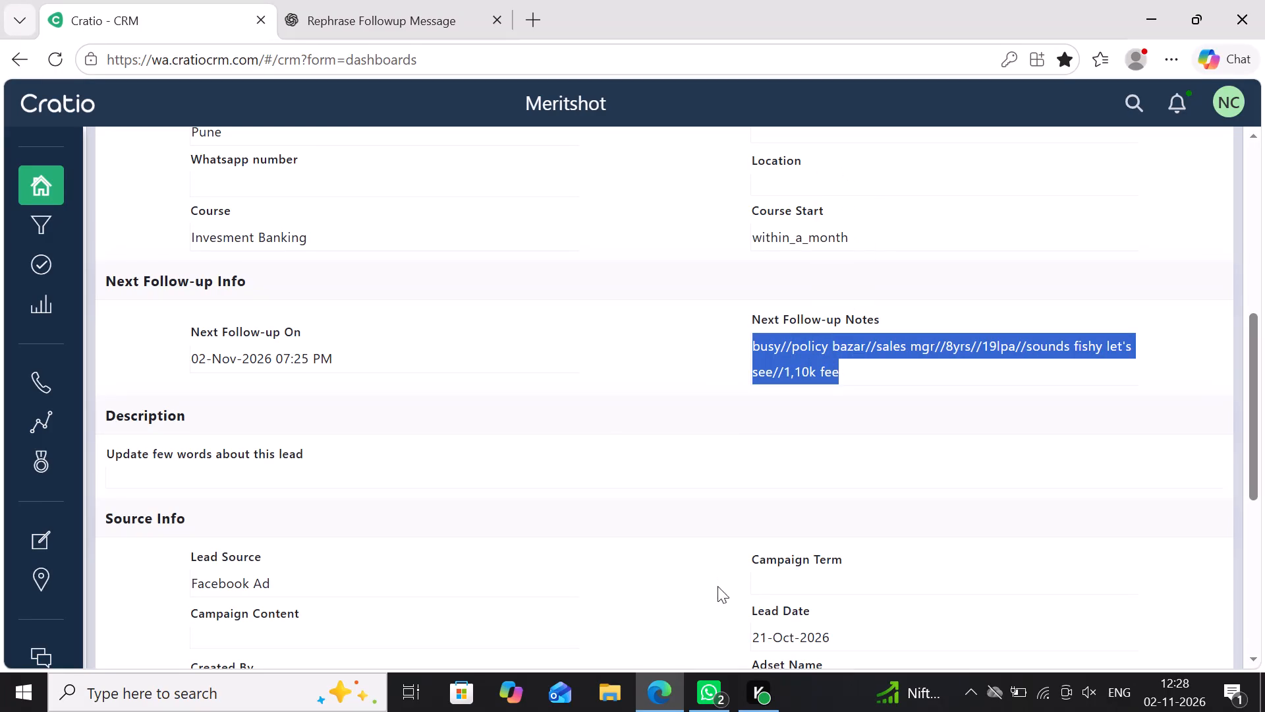
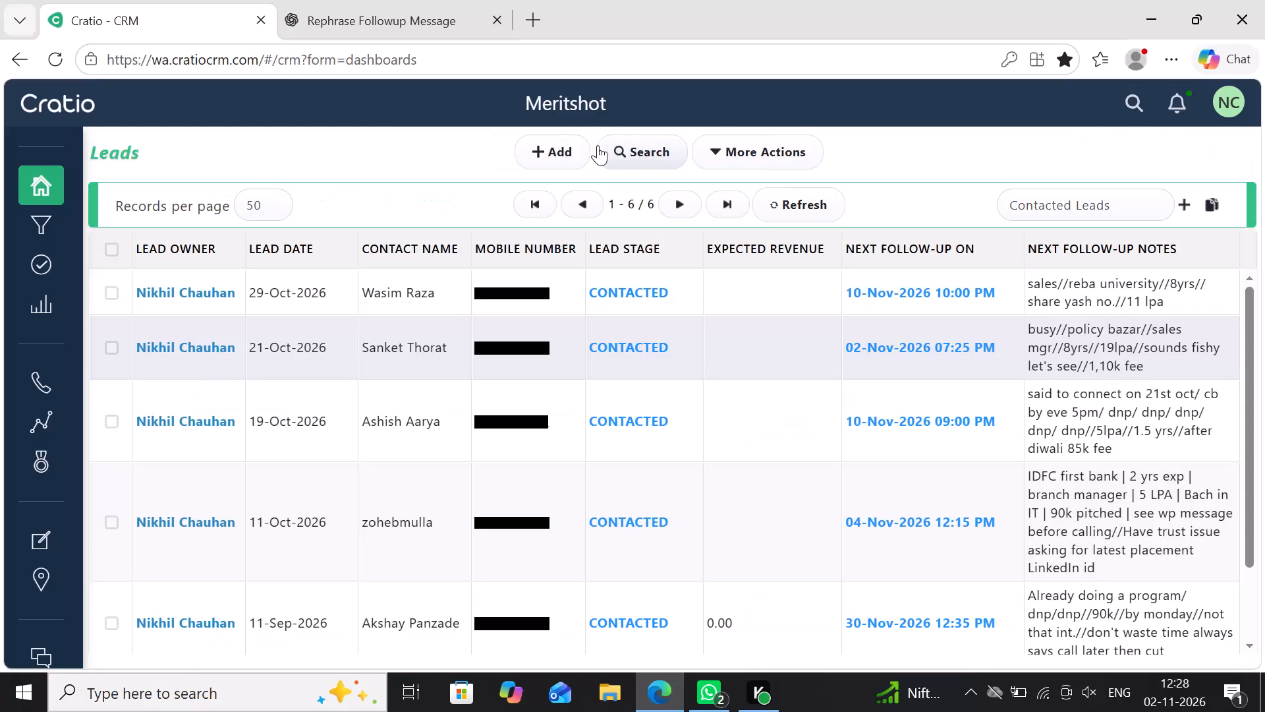
Review the remaining contacted leads, checking their next follow-up dates and follow-up notes through the end of the list.
scroll(649, 487, "down", 20)
scroll(649, 487, "down", 20)
scroll(649, 487, "down", 2)
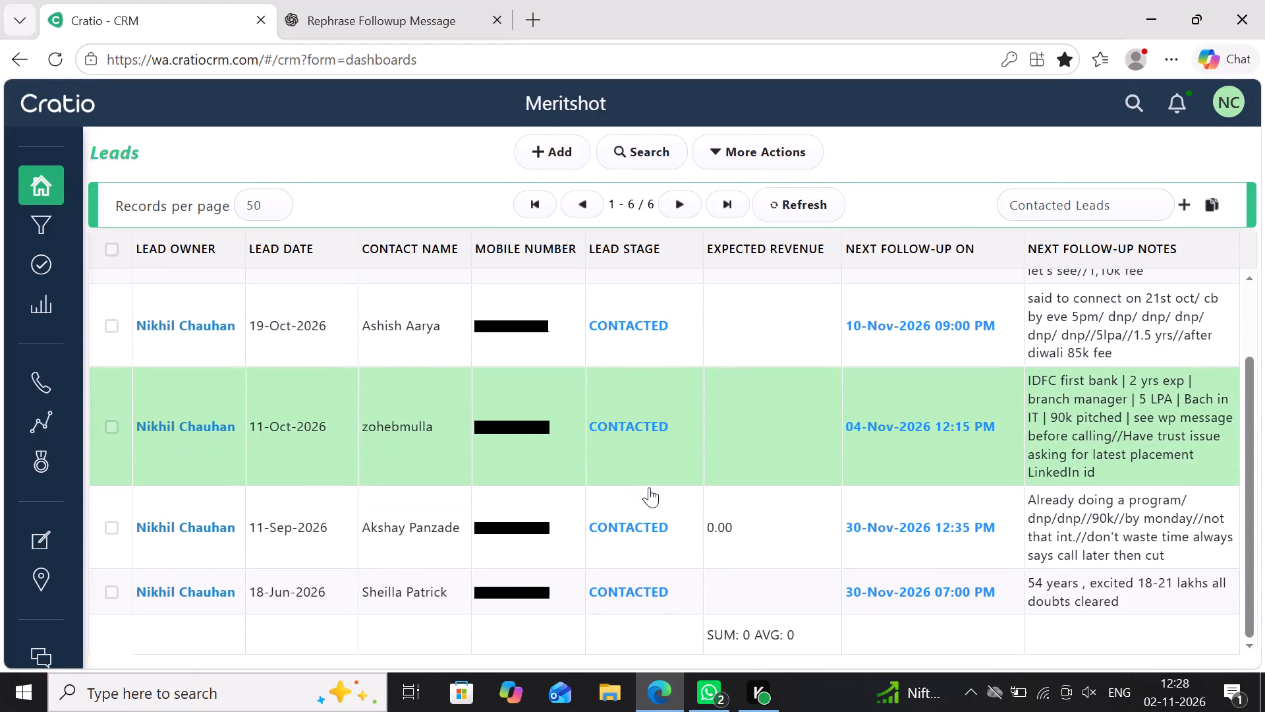
scroll(649, 487, "down", 8)
scroll(649, 487, "up", 20)
scroll(649, 487, "up", 20)
scroll(649, 487, "up", 20)
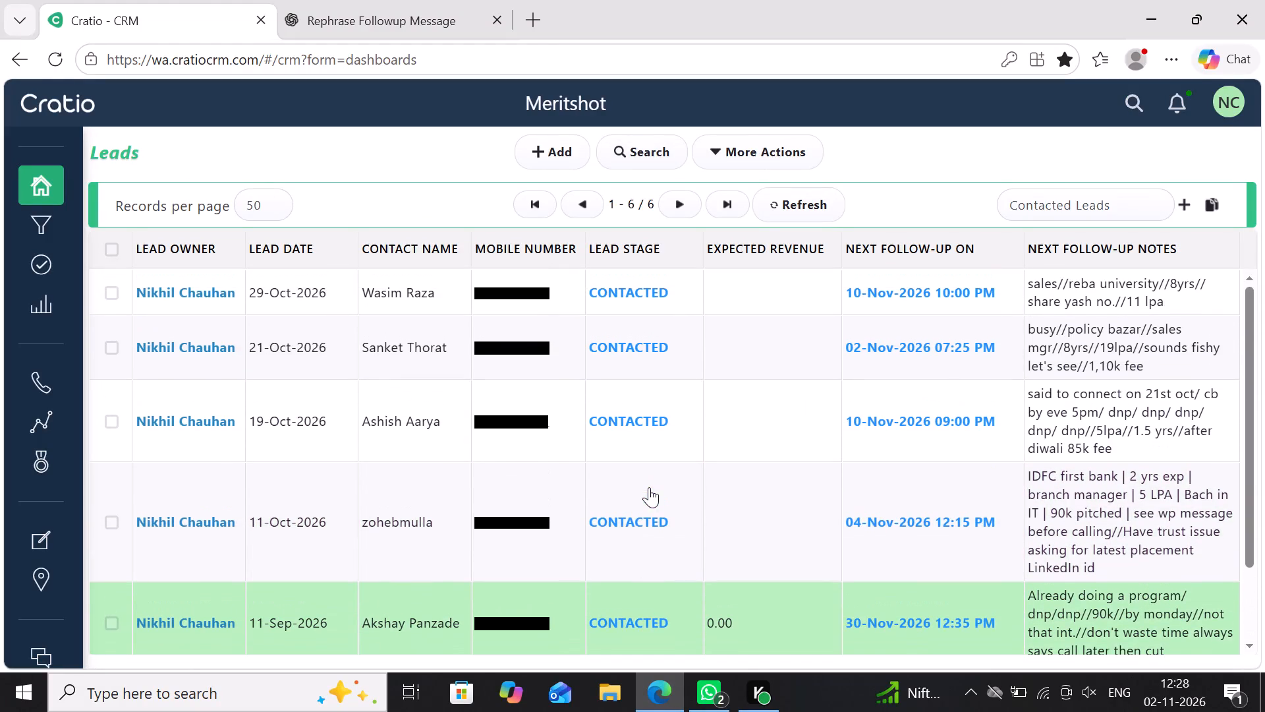
scroll(649, 487, "up", 7)
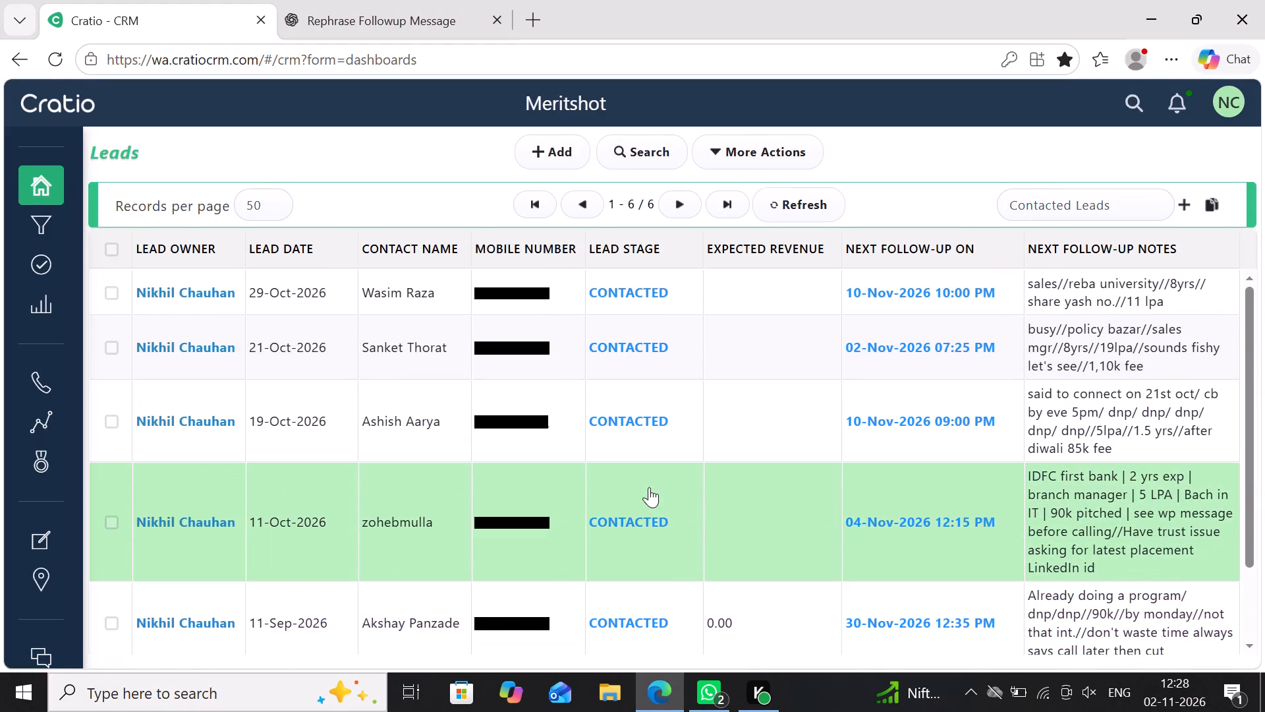
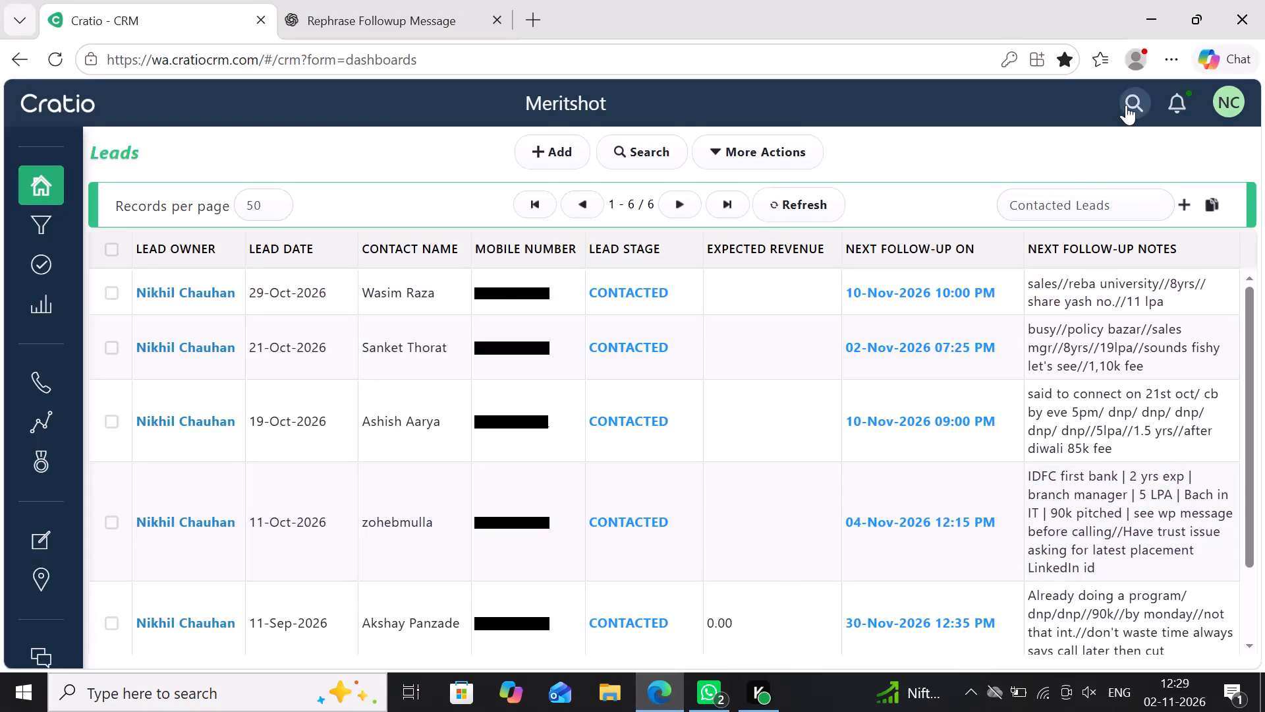
Search the CRM for "wasim" and open the matching lead's record to check its lead info and next follow-up details.
left_click(1126, 105)
left_click(1019, 111)
type("wasim")
key("Return")
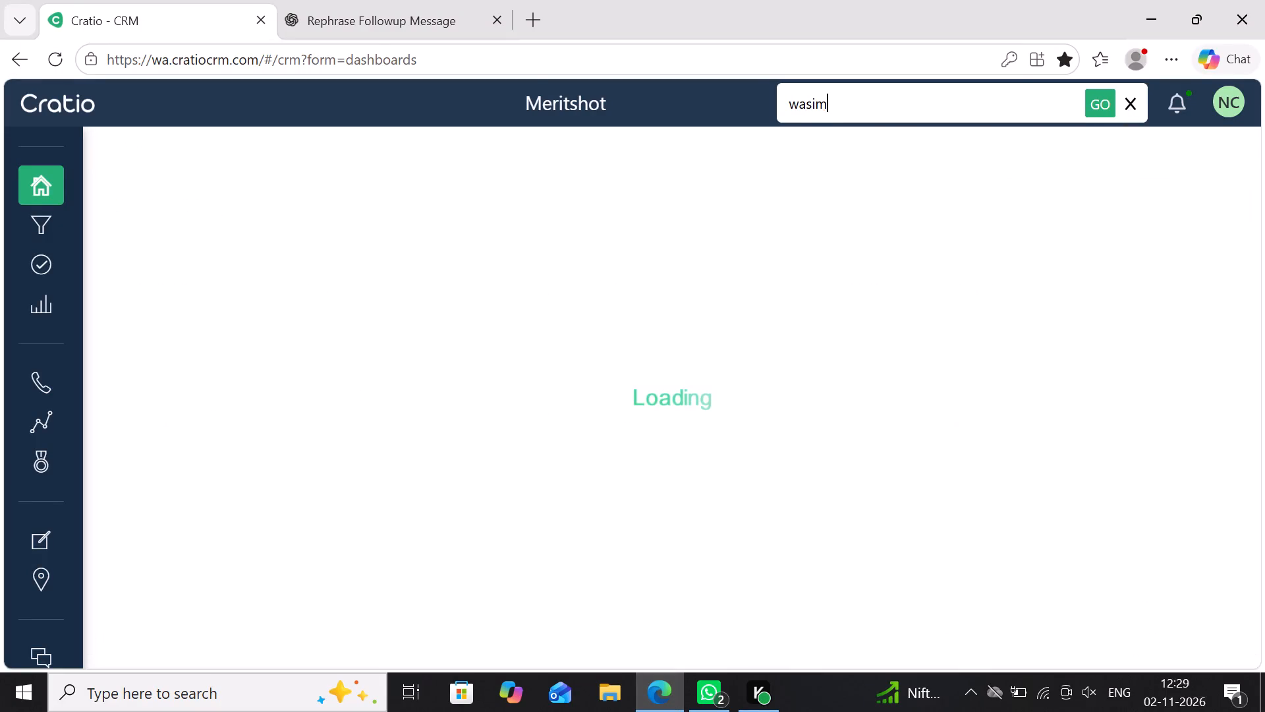
left_click(536, 240)
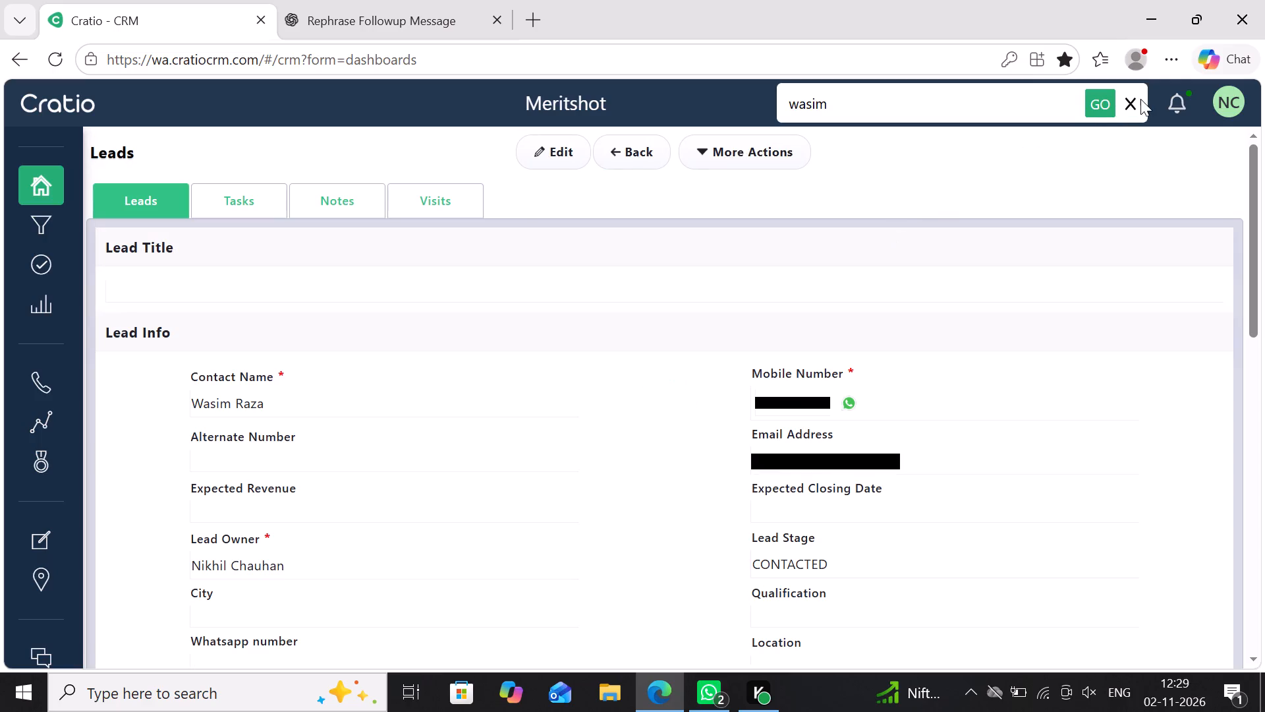
left_click(1129, 104)
scroll(1073, 305, "down", 4)
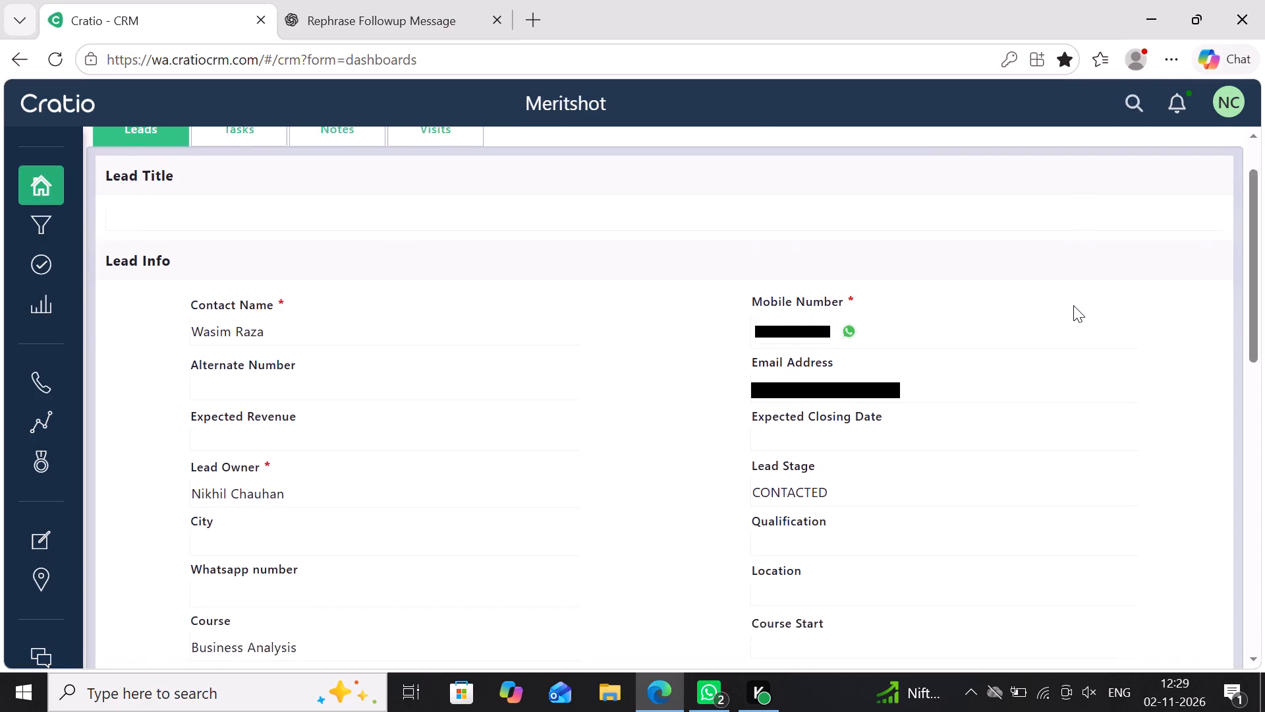
scroll(1073, 305, "down", 5)
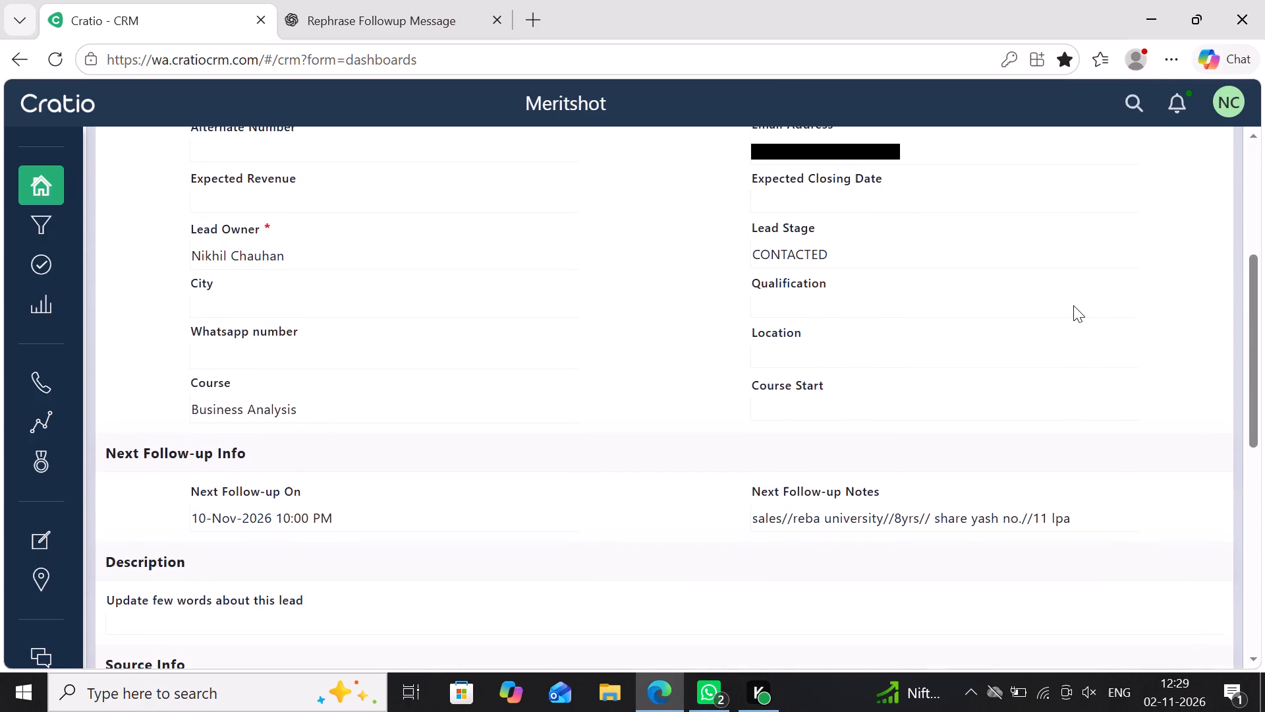
scroll(1073, 305, "up", 20)
scroll(1073, 305, "up", 20)
scroll(1073, 305, "up", 6)
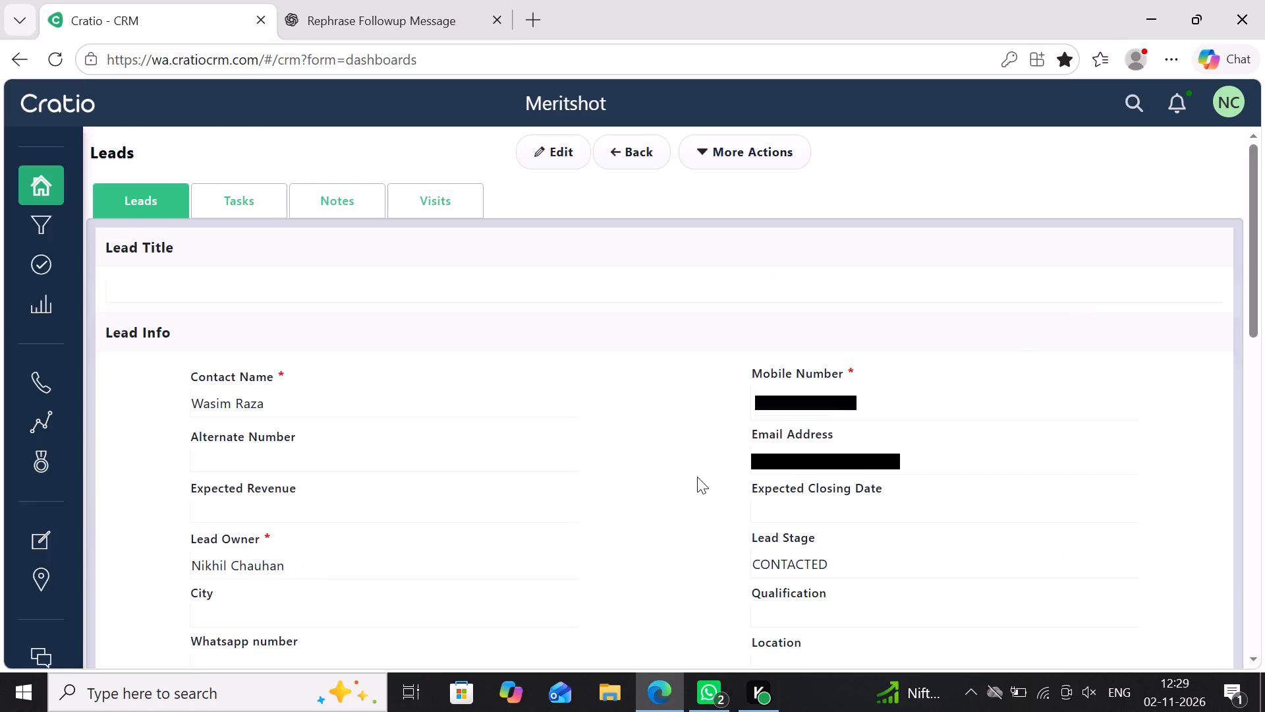
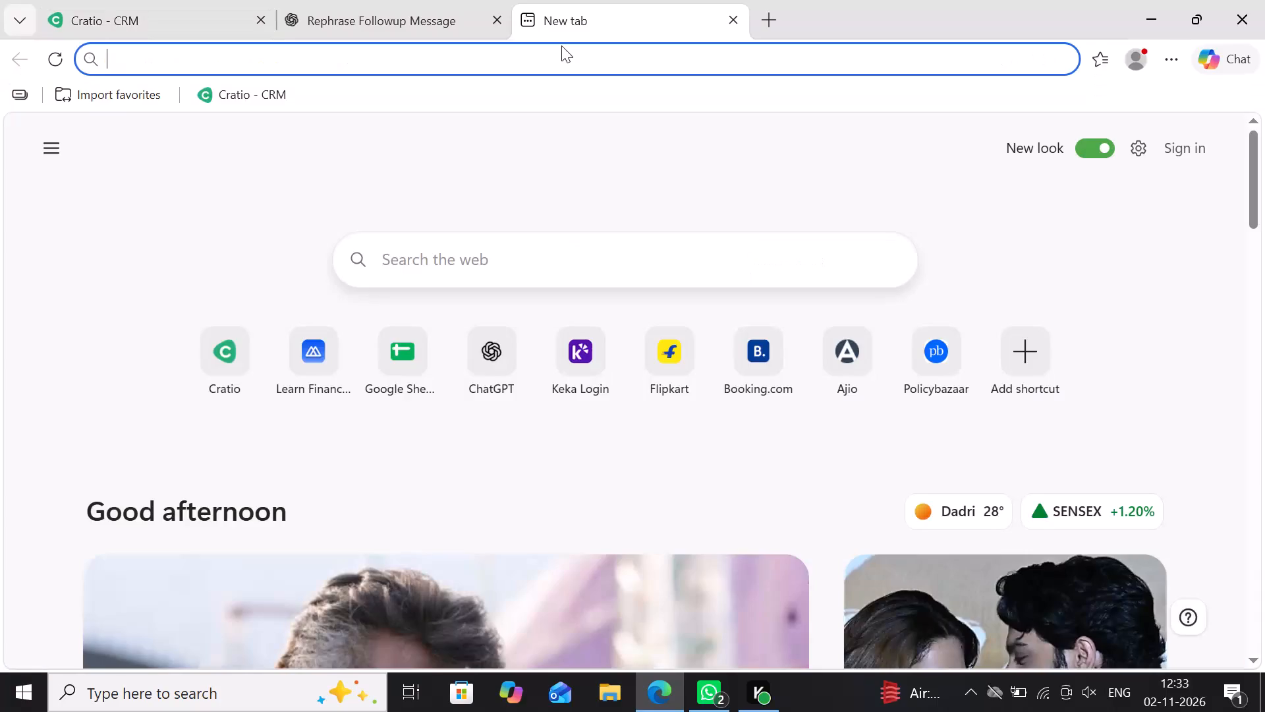
Look up "zoho" in the new browser tab to reach the Zoho site.
left_click(565, 58)
type("z0oho")
key("Return")
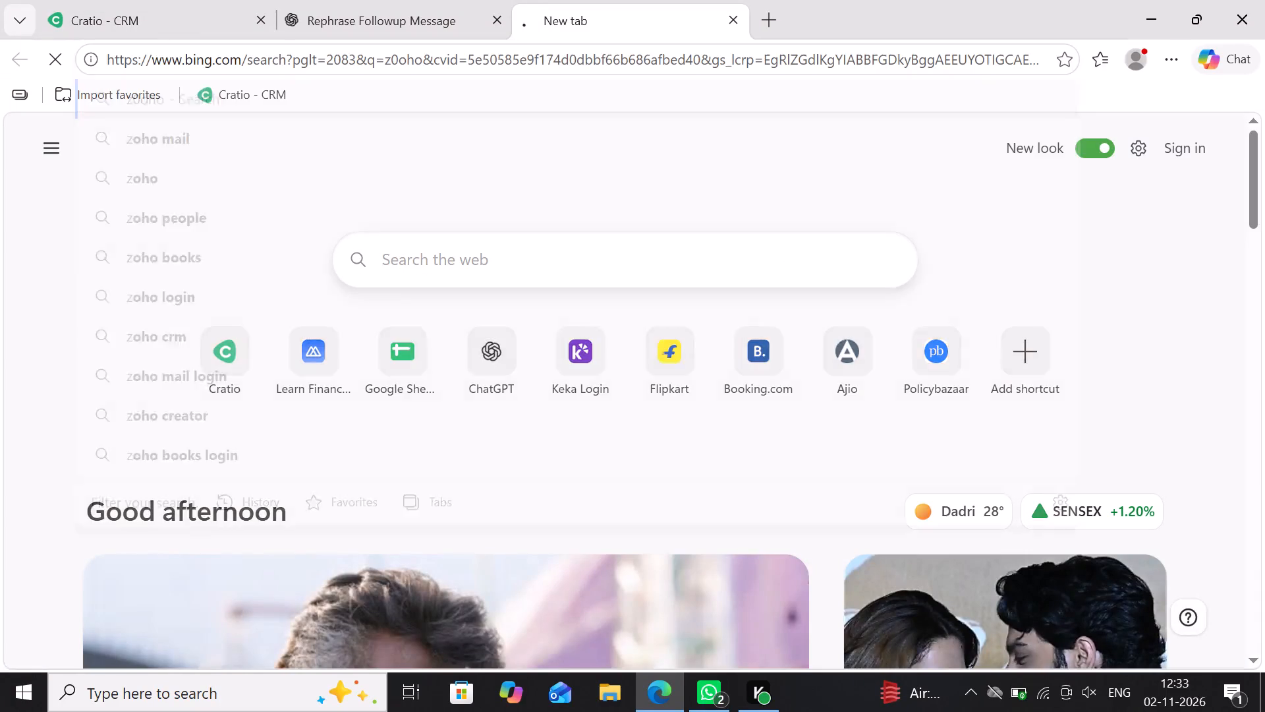
left_click(503, 53)
type("zoho")
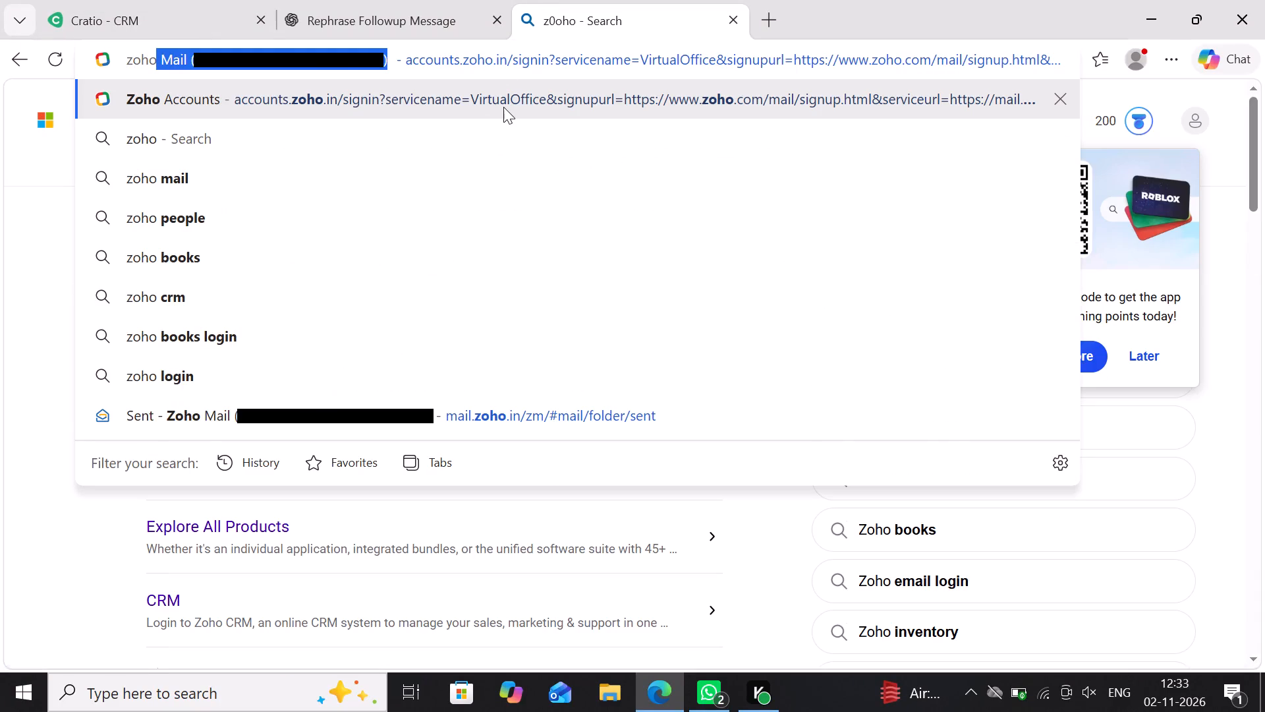
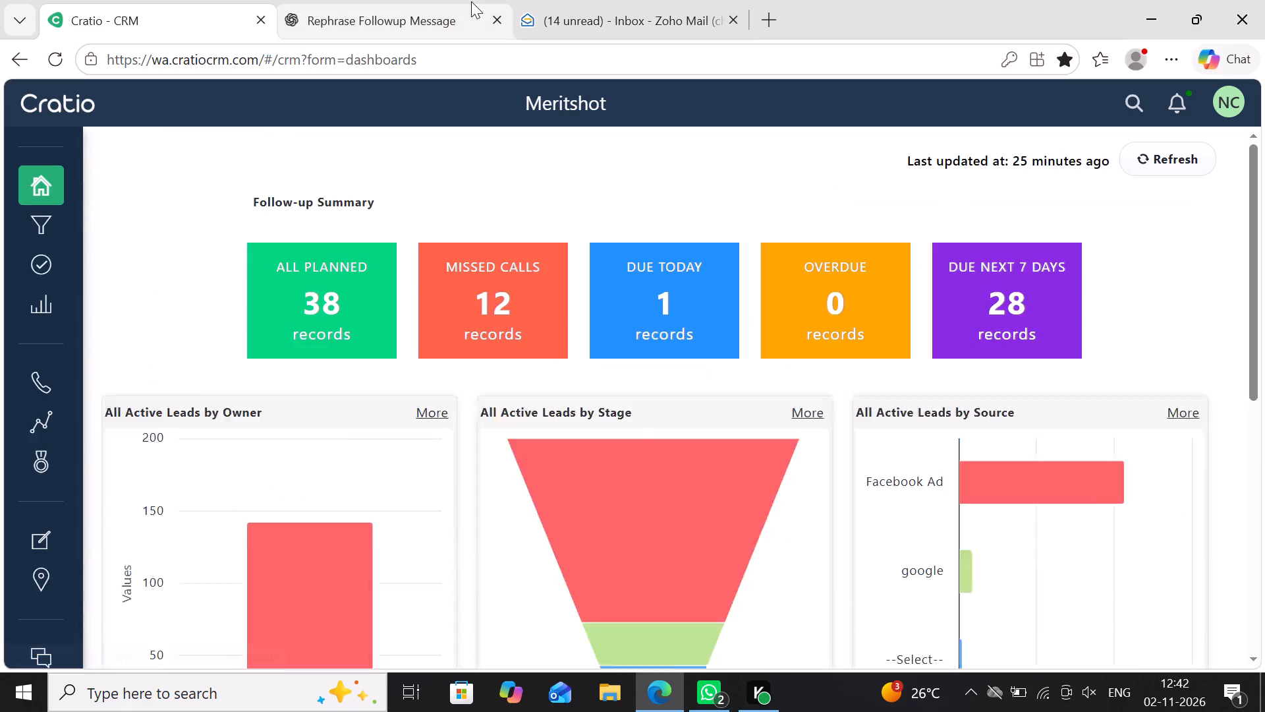
Return to the Cratio CRM dashboard, open the Contacted leads from the Leads Summary and refresh the list.
left_click(471, 1)
left_click(188, 0)
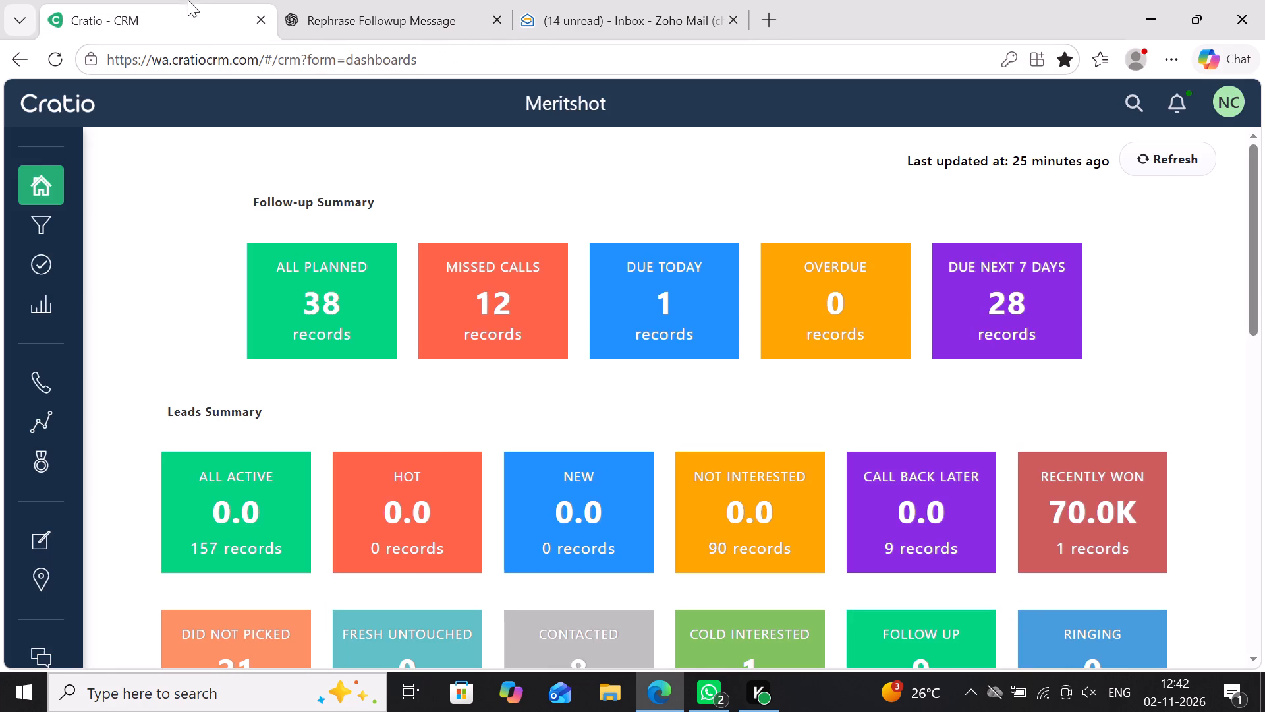
scroll(378, 440, "down", 3)
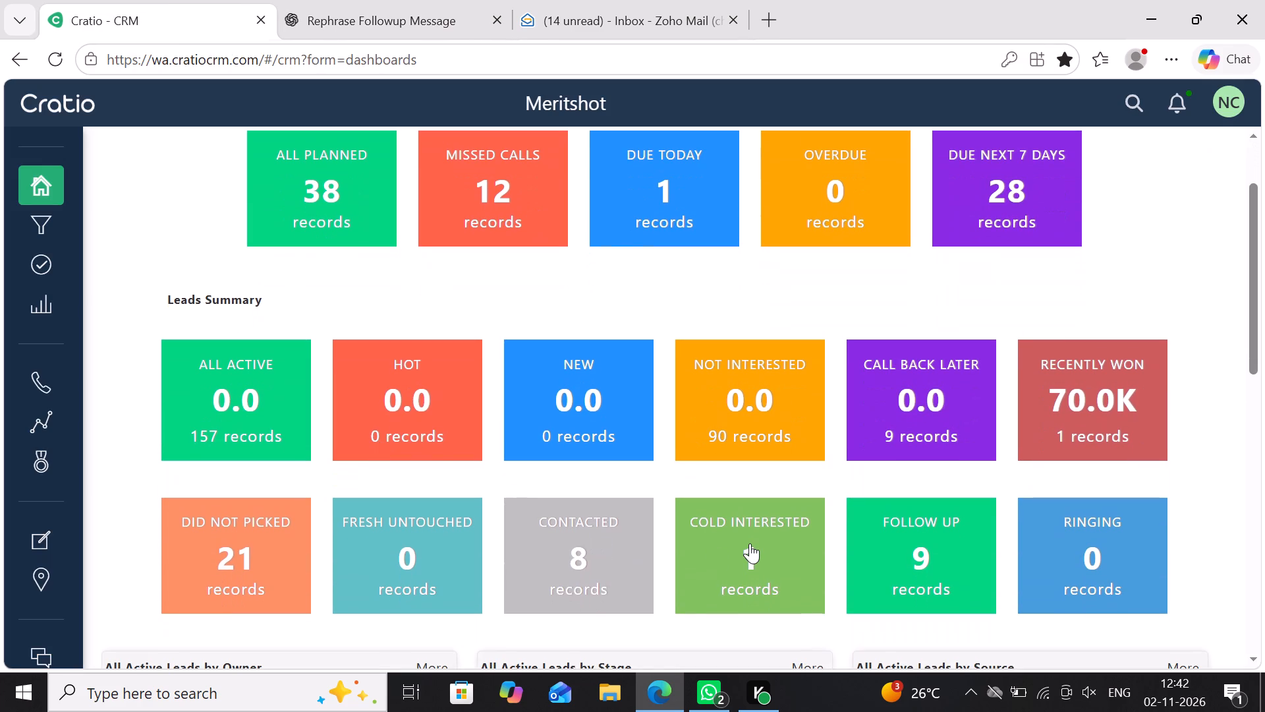
left_click(592, 554)
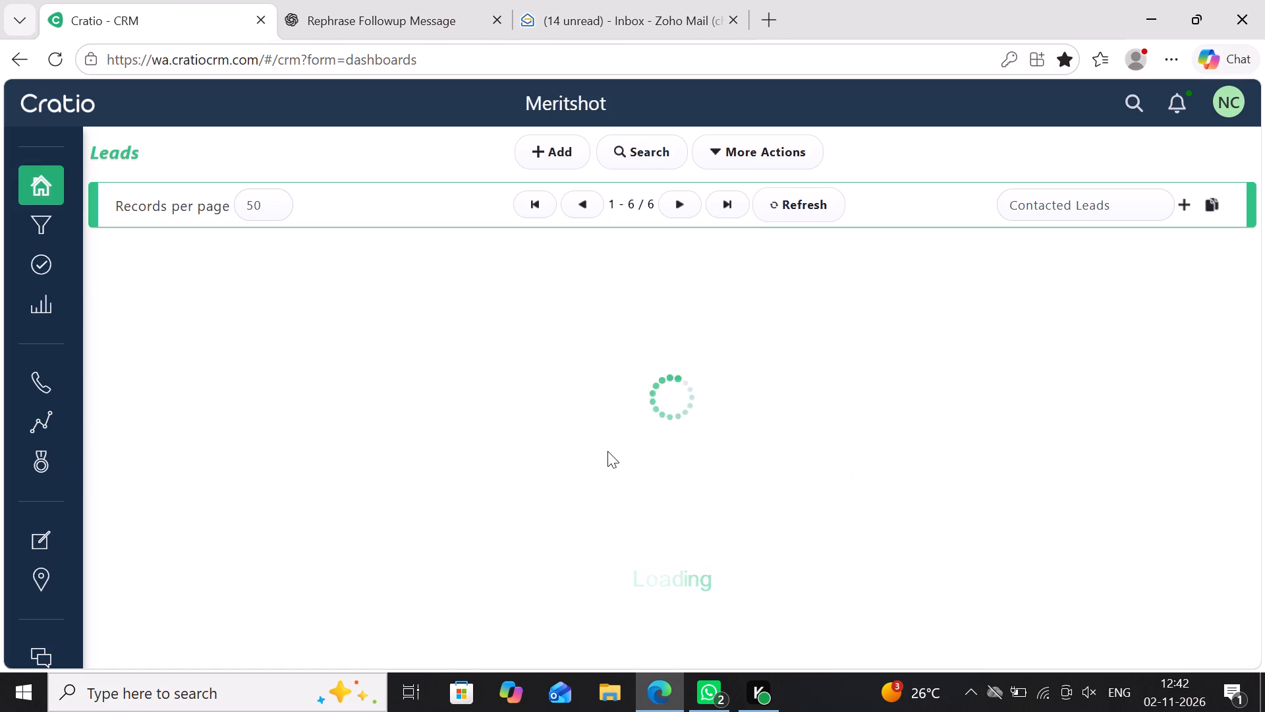
left_click(787, 205)
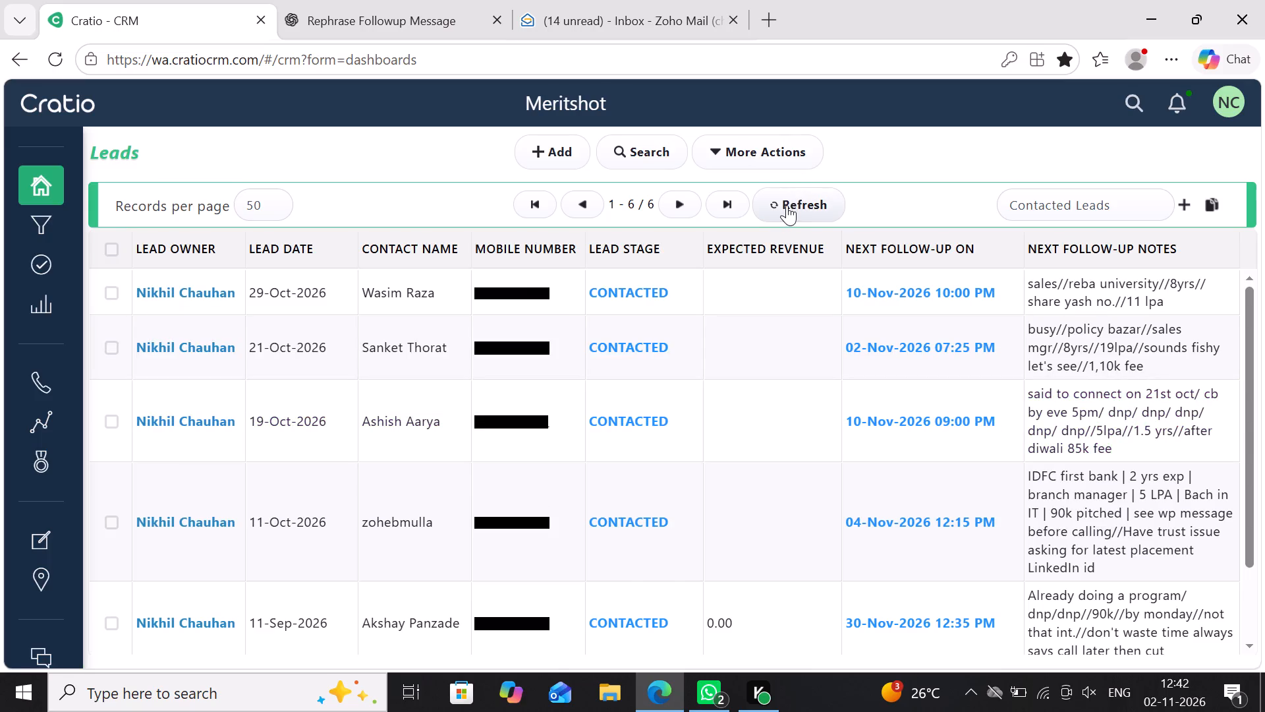
Open the Contacted lead dated 11-Oct-2026 with the IDFC first bank follow-up notes and copy its mobile number.
scroll(768, 465, "down", 2)
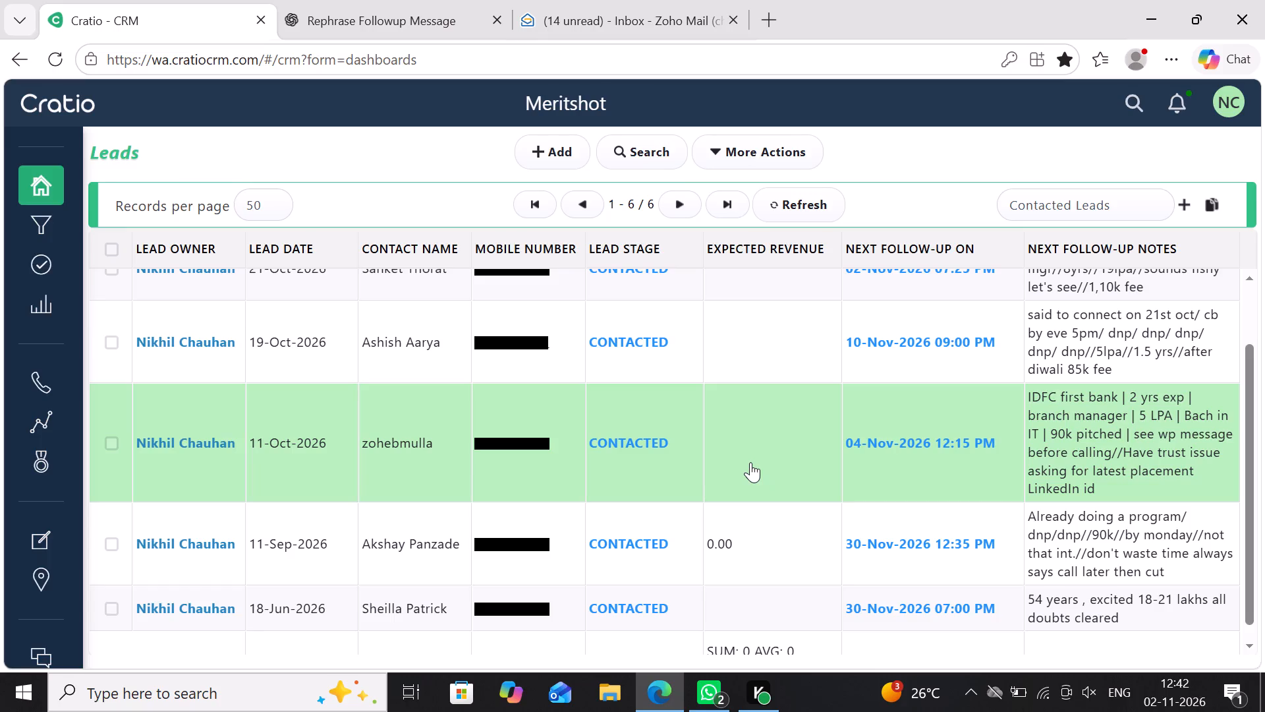
scroll(750, 462, "down", 8)
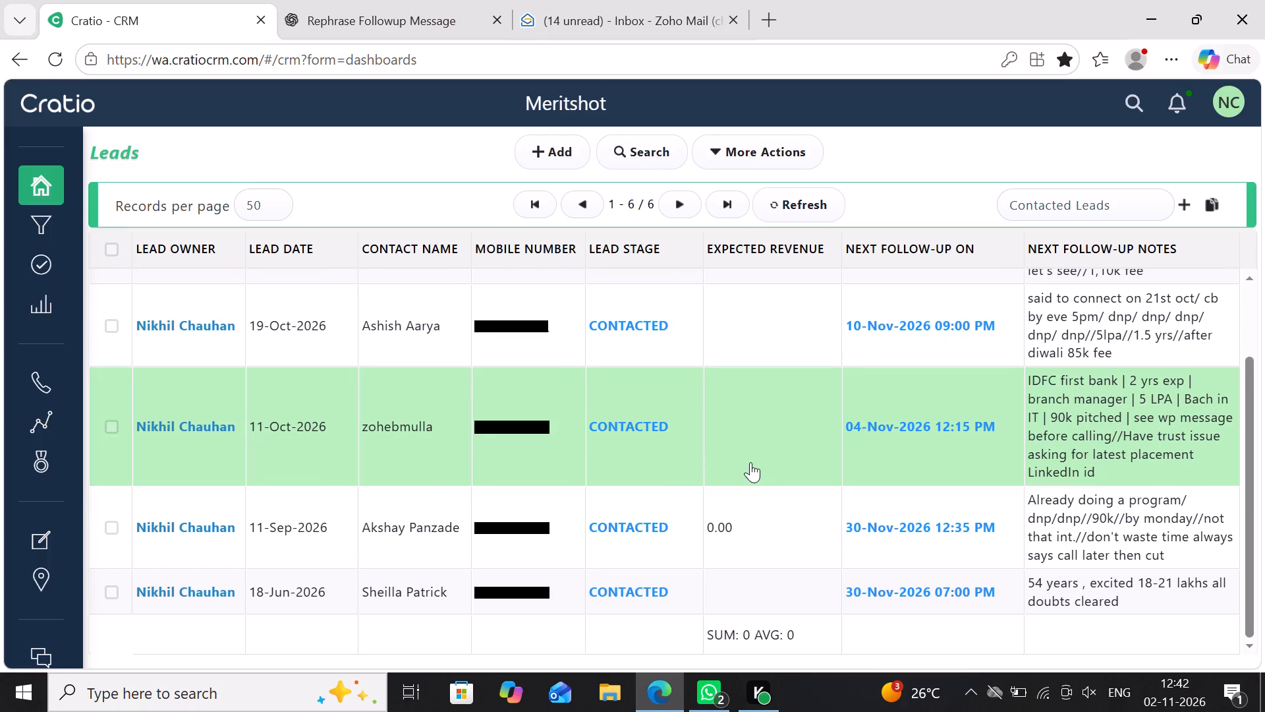
left_click(750, 462)
double_click(772, 399)
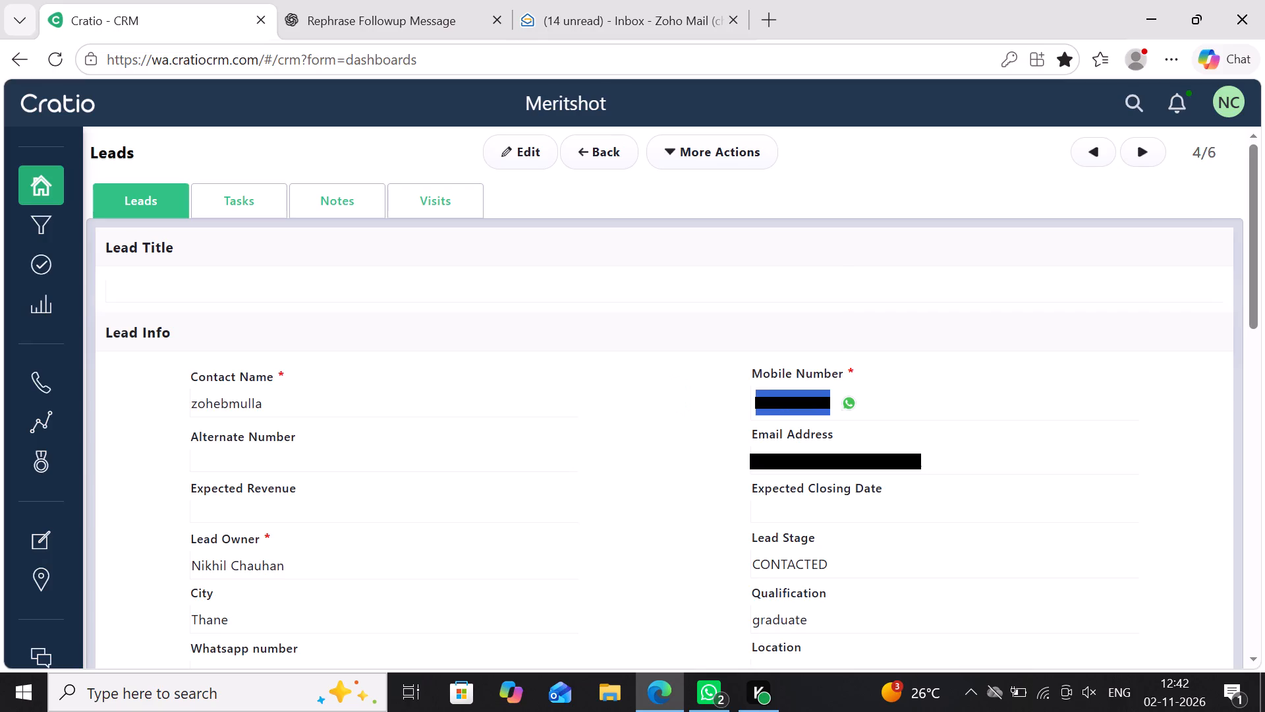
key("ctrl+c")
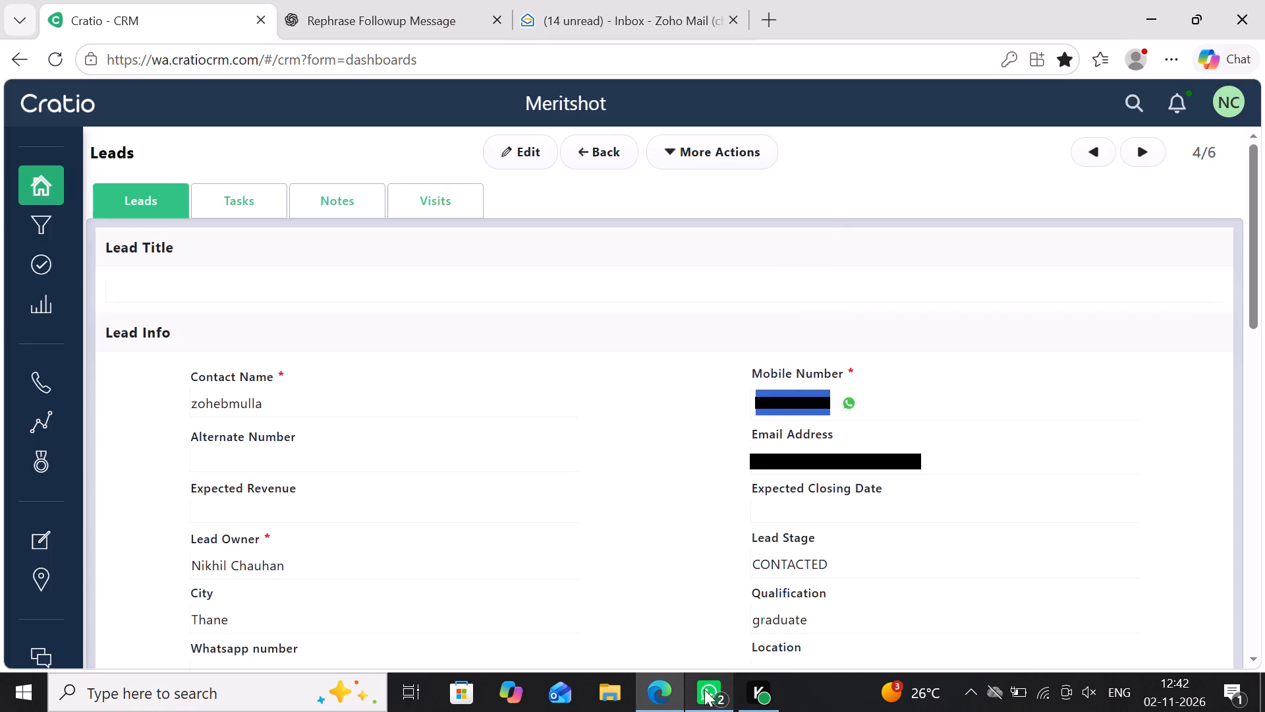
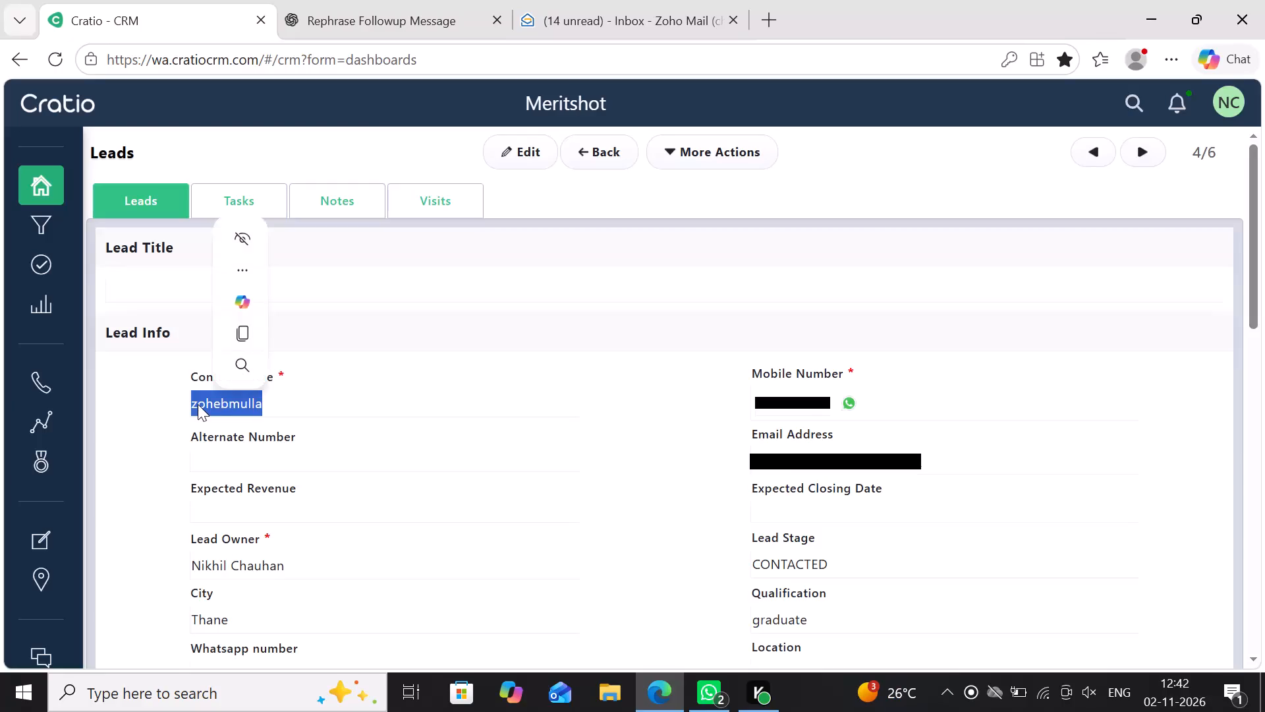
Copy the contact name from the open Contacted lead's record.
key("ctrl+c")
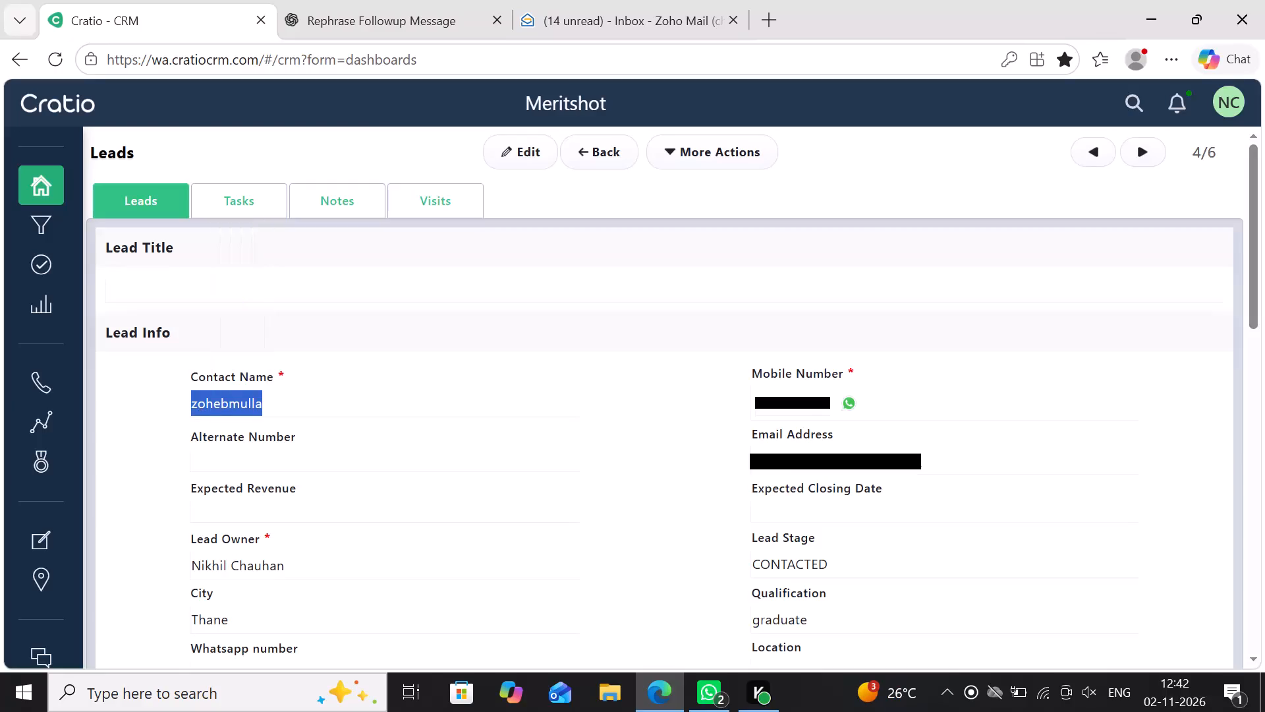
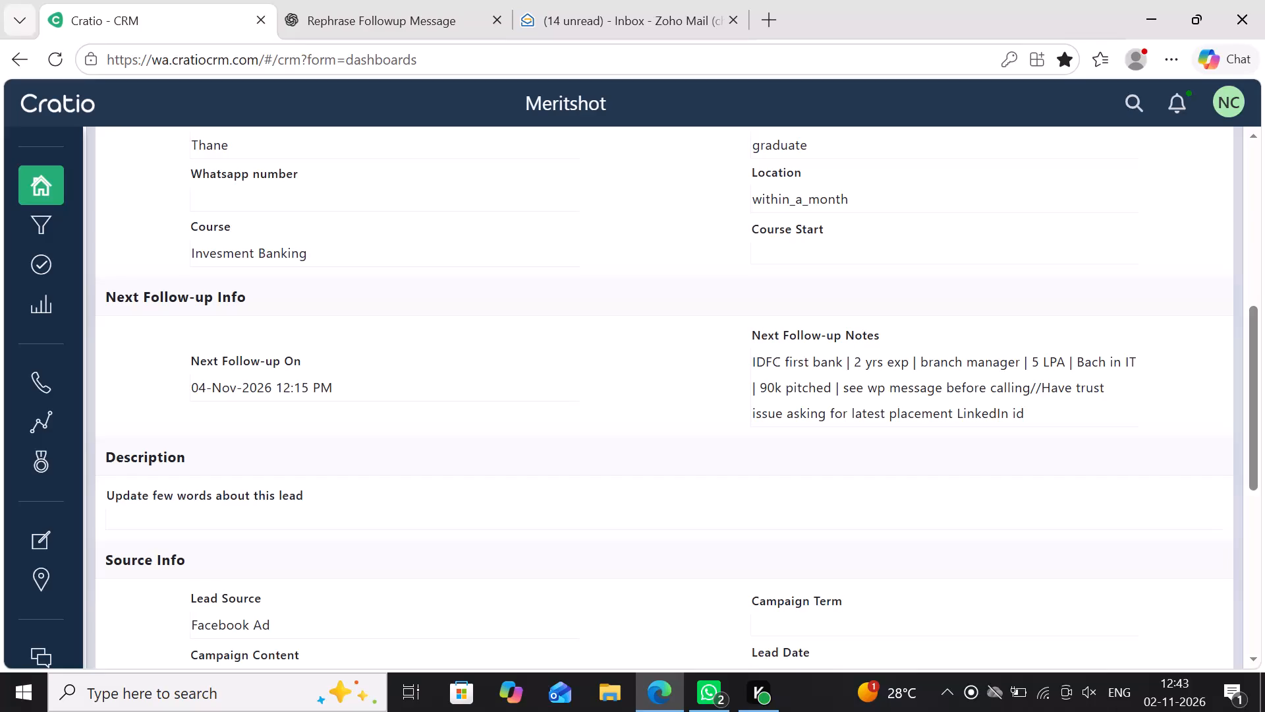
Copy the full Next Follow-up Notes text from the open lead's record.
right_click_drag(757, 359, 956, 399)
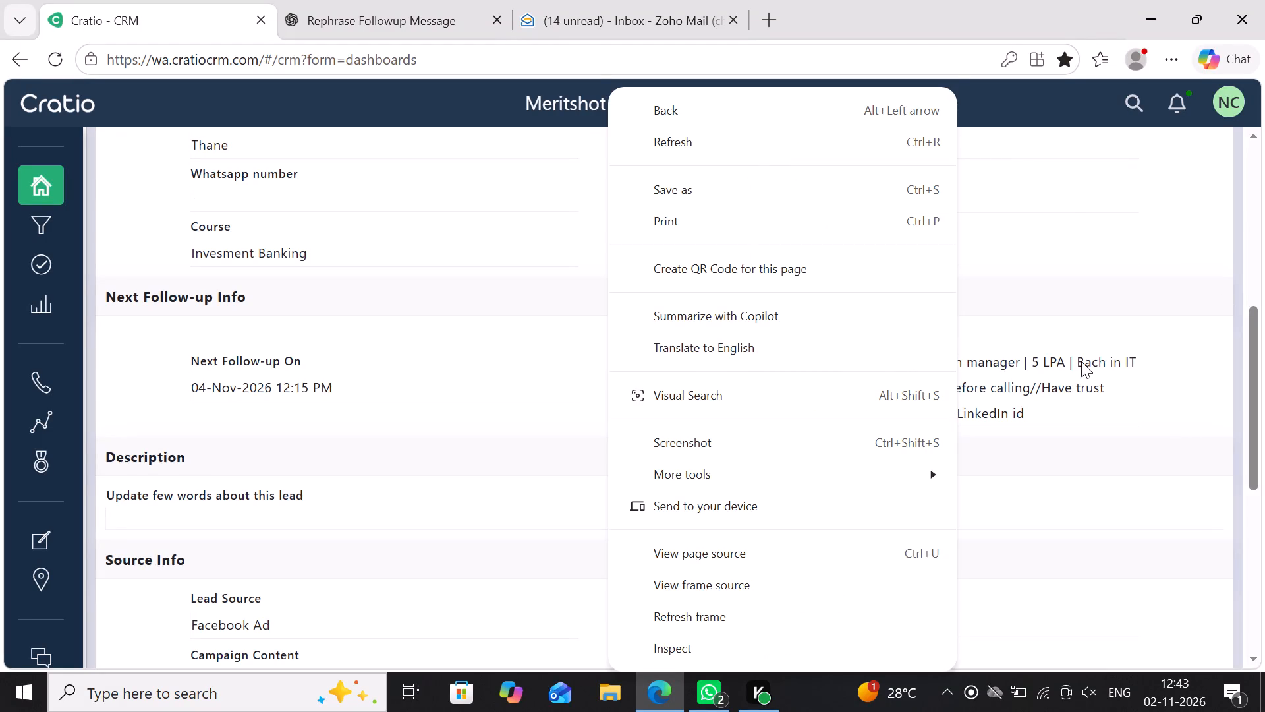
triple_click(1081, 361)
left_click(1081, 361)
key("ctrl+c")
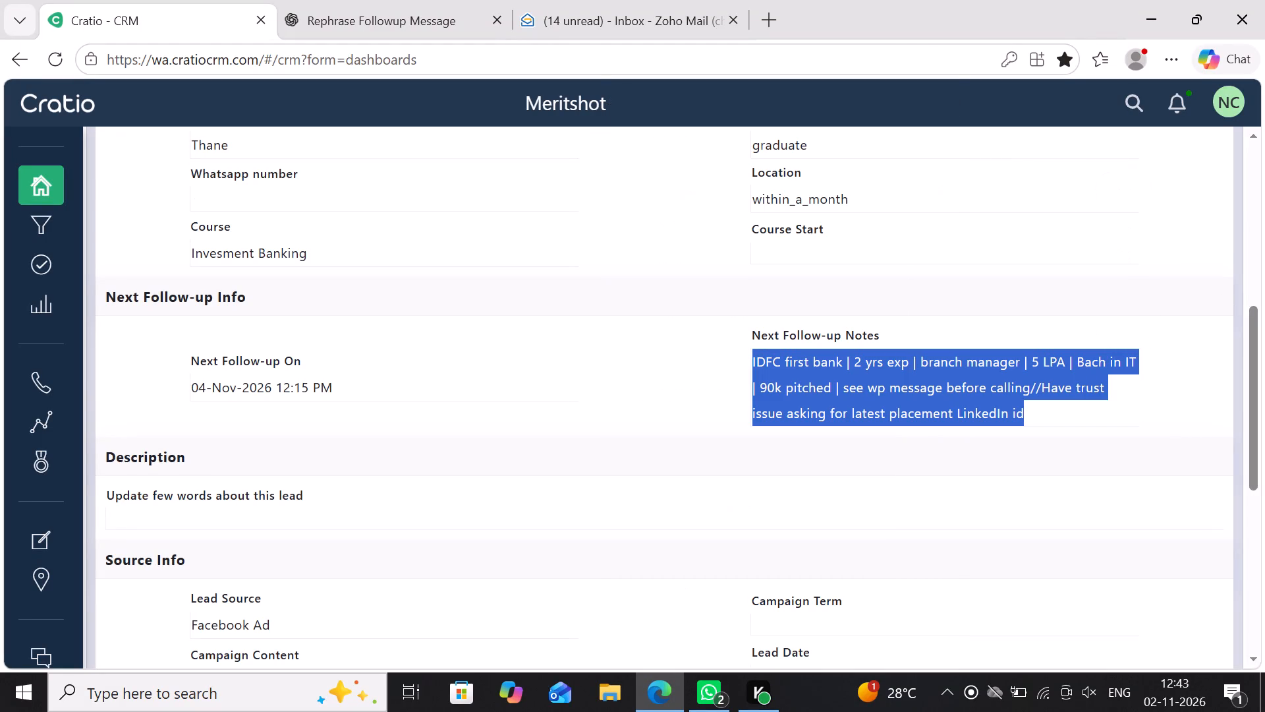
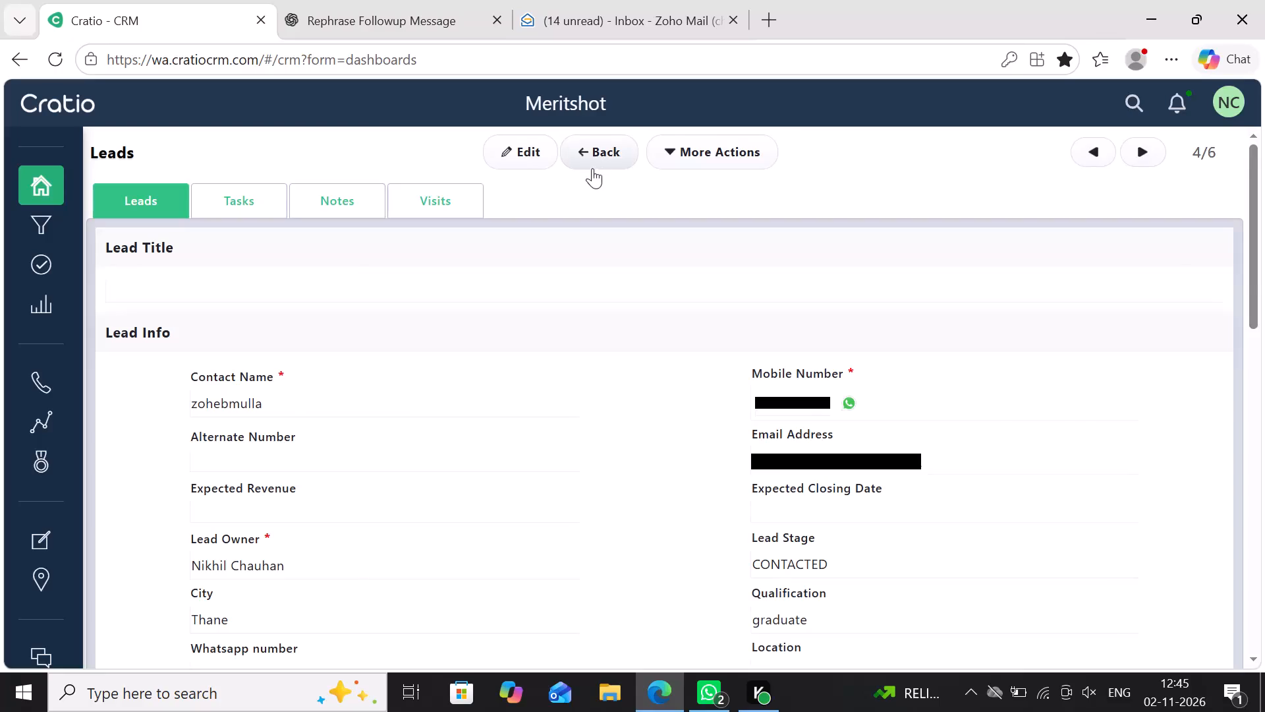
Return from the open lead record to the Contacted Leads list and review the leads through the end of the list.
double_click(592, 168)
scroll(669, 504, "down", 3)
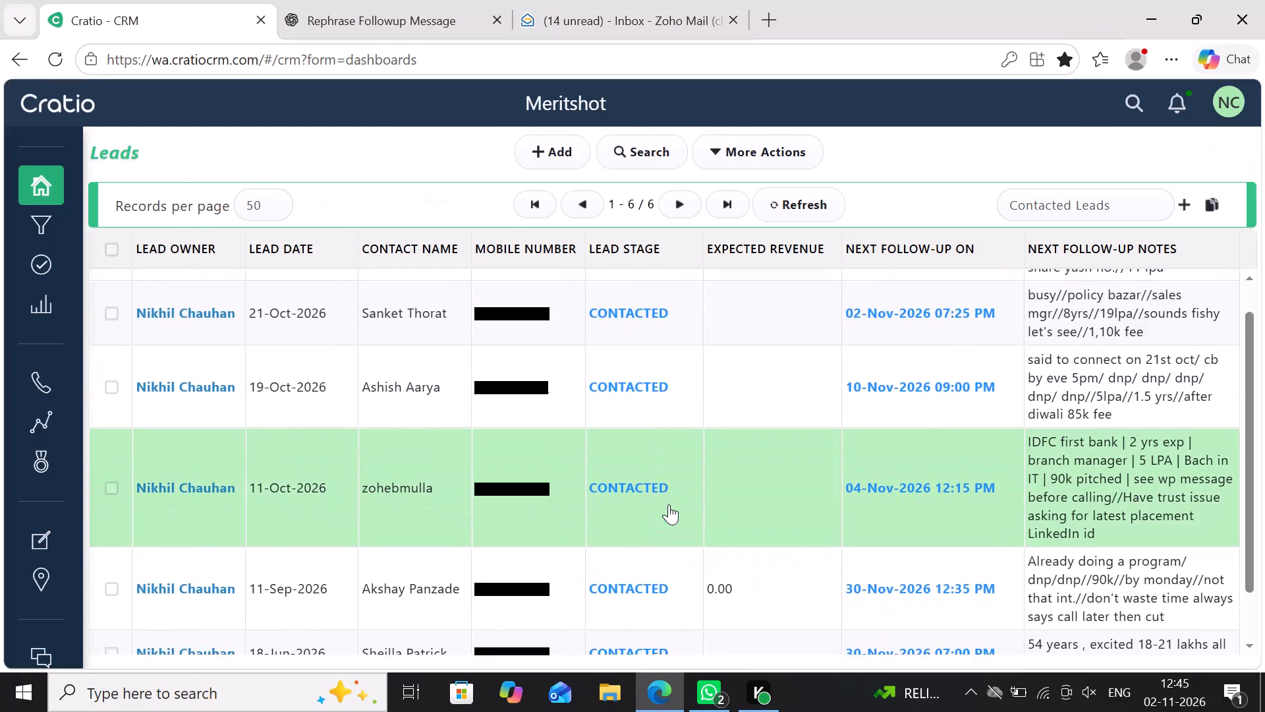
scroll(669, 504, "down", 18)
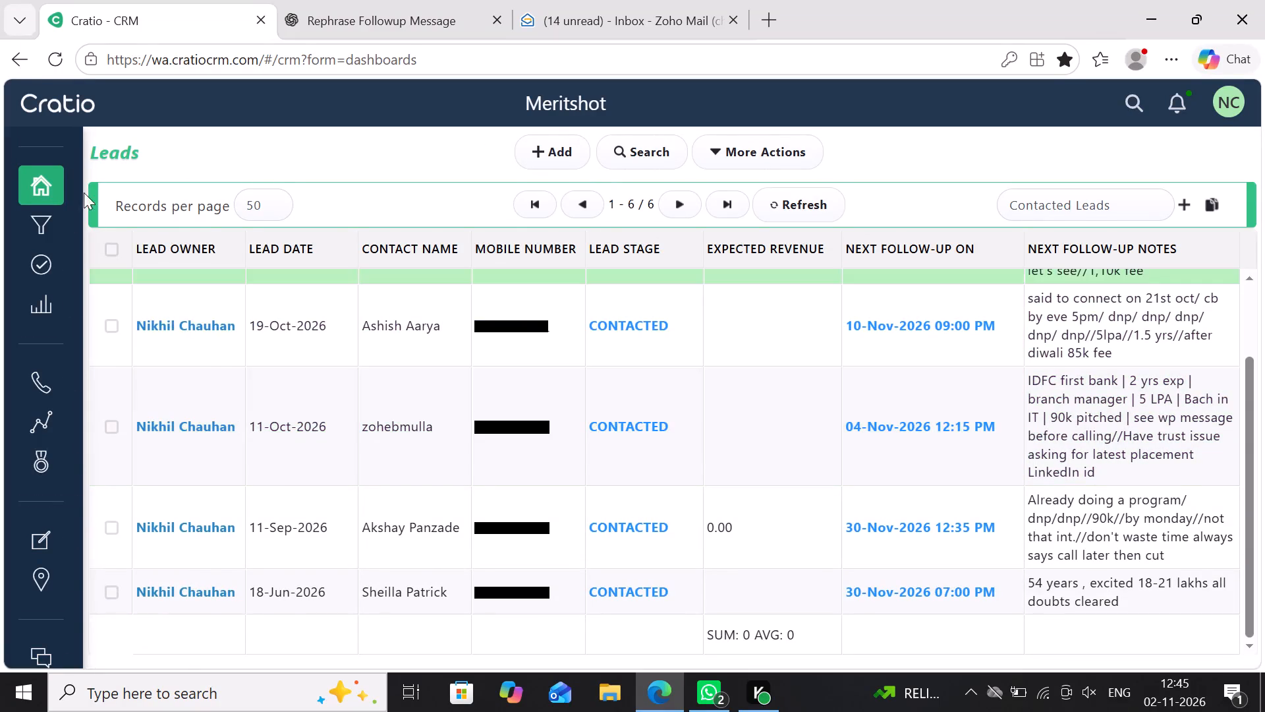
Return to the dashboard, open the All Active leads from the Leads Summary and show the available lead views.
left_click(58, 178)
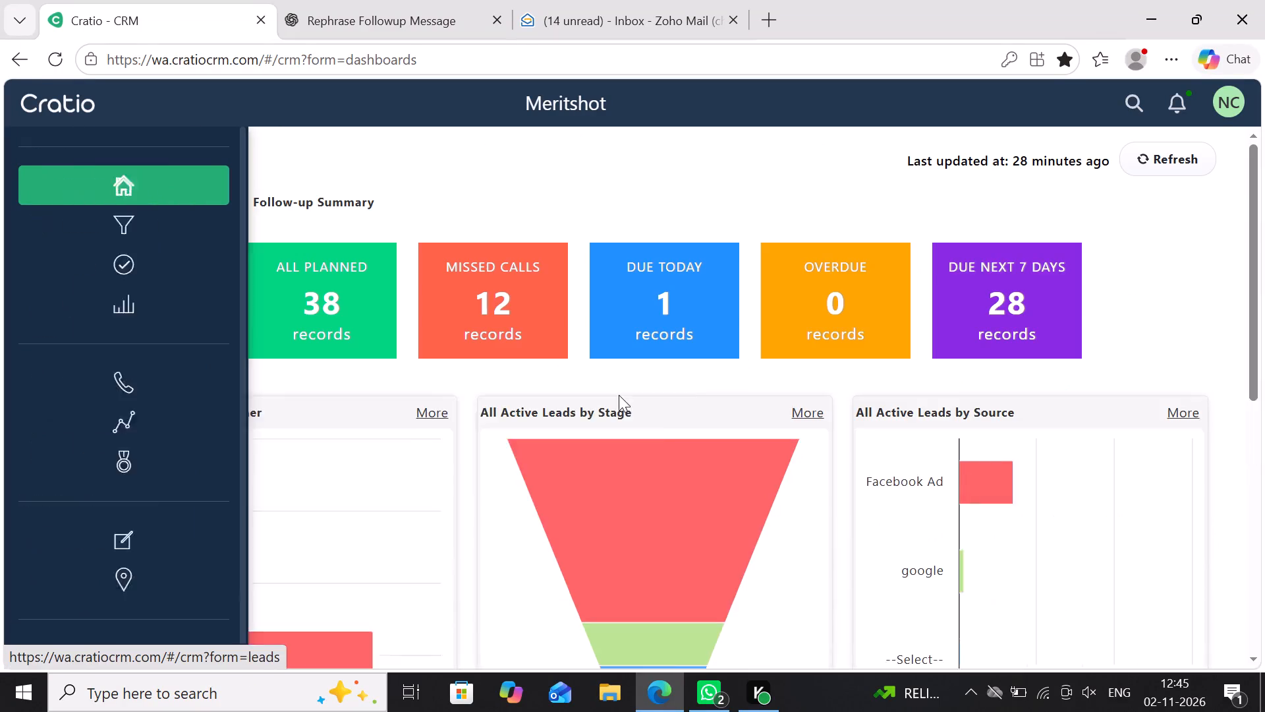
scroll(851, 498, "down", 9)
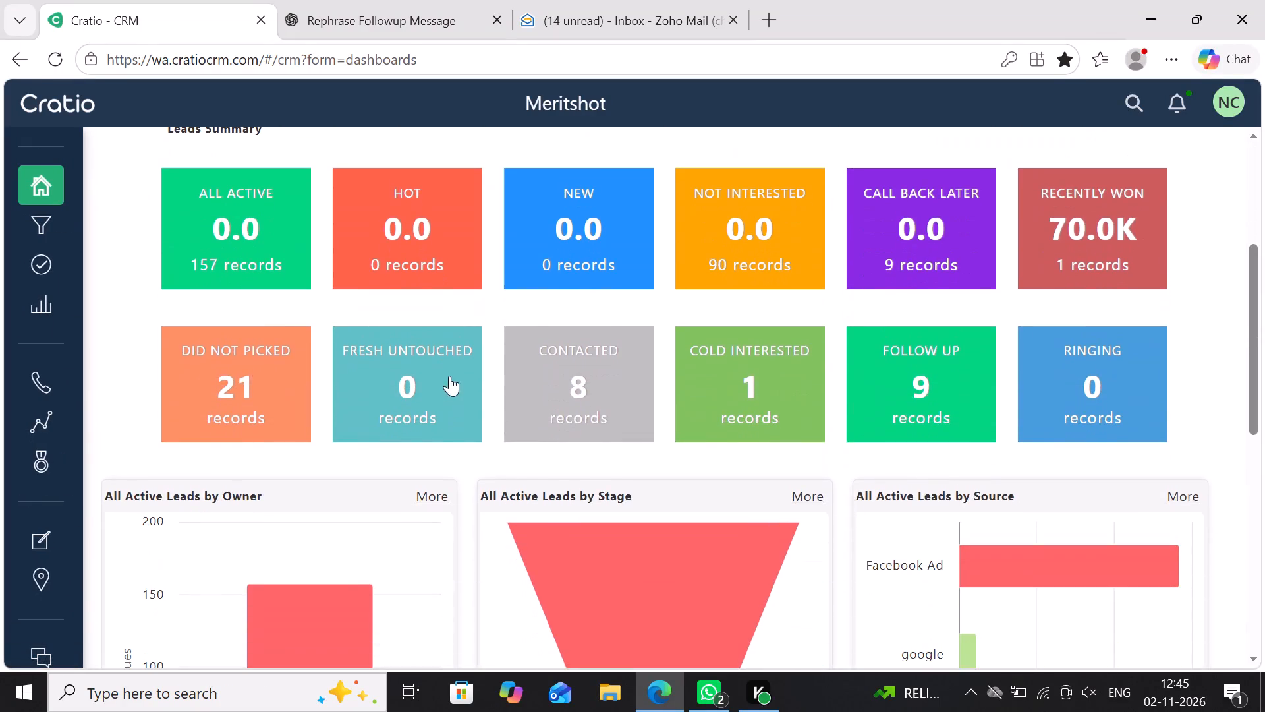
scroll(519, 398, "up", 7)
left_click(219, 453)
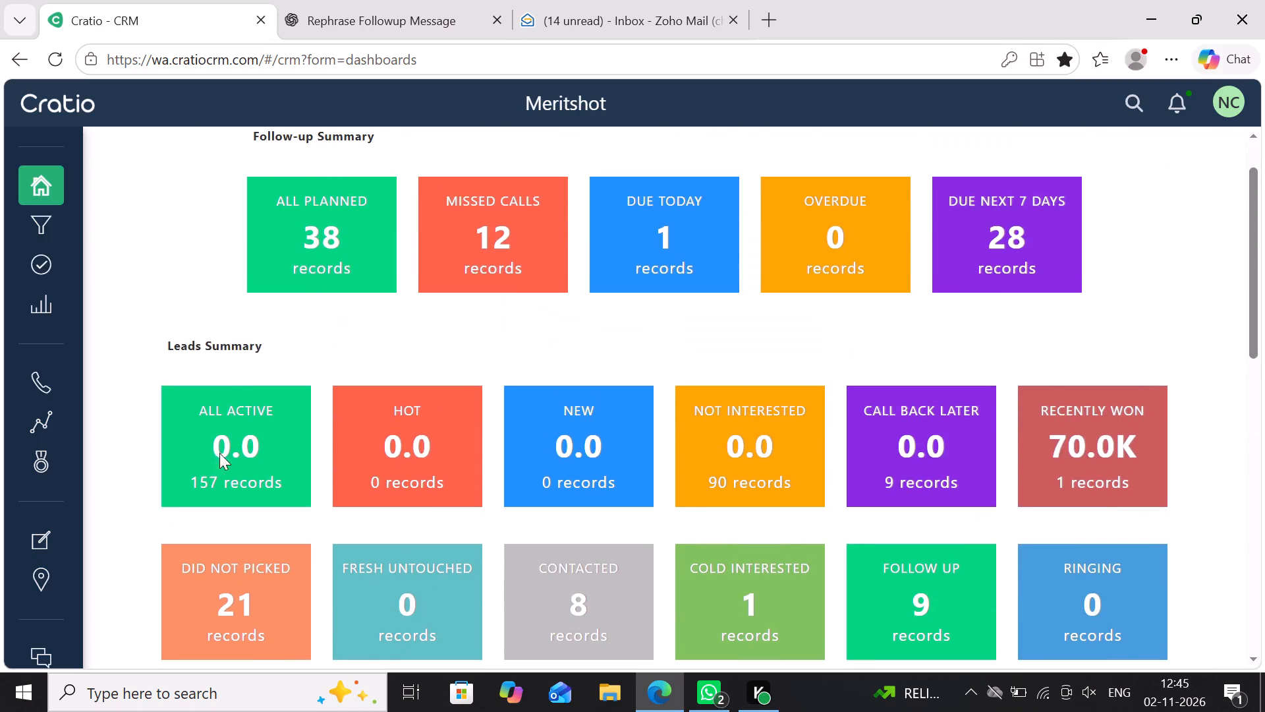
left_click(1072, 209)
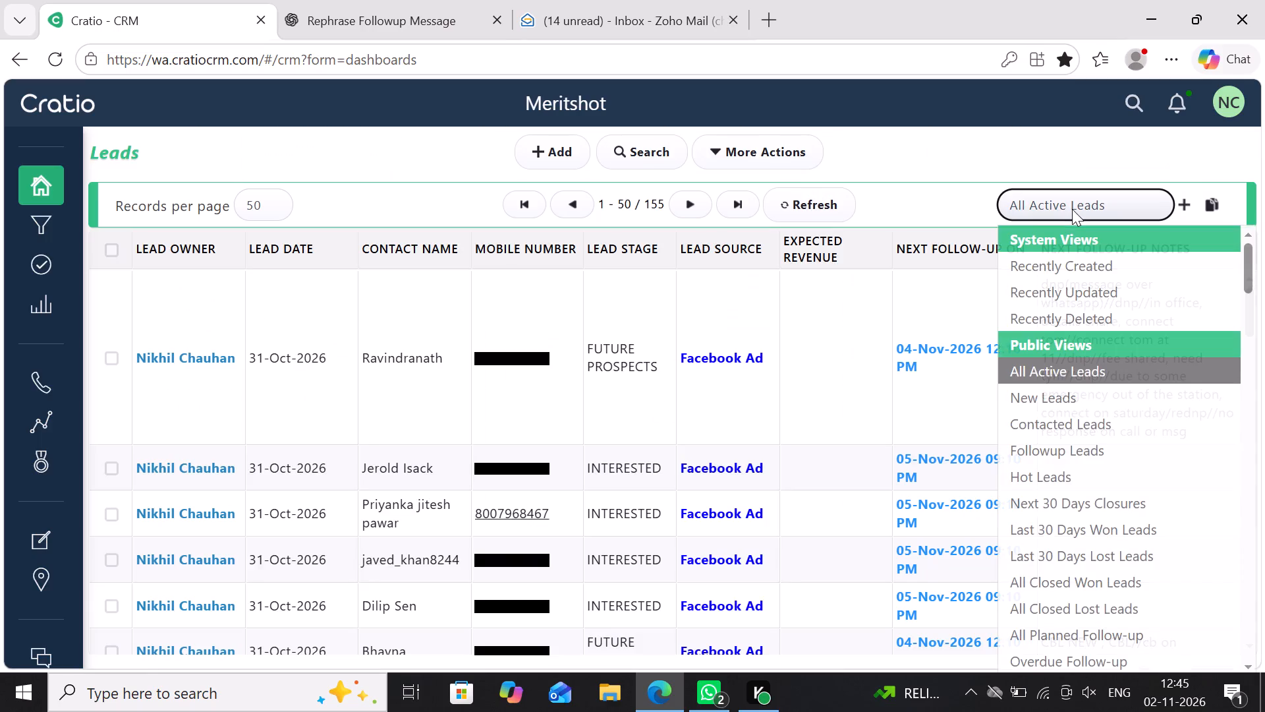
Switch the leads list from All Active Leads to the Investment Banking view and refresh it.
key("Down")
key("Down")
key("Down")
key("Down")
key("Down")
key("Down")
key("Down")
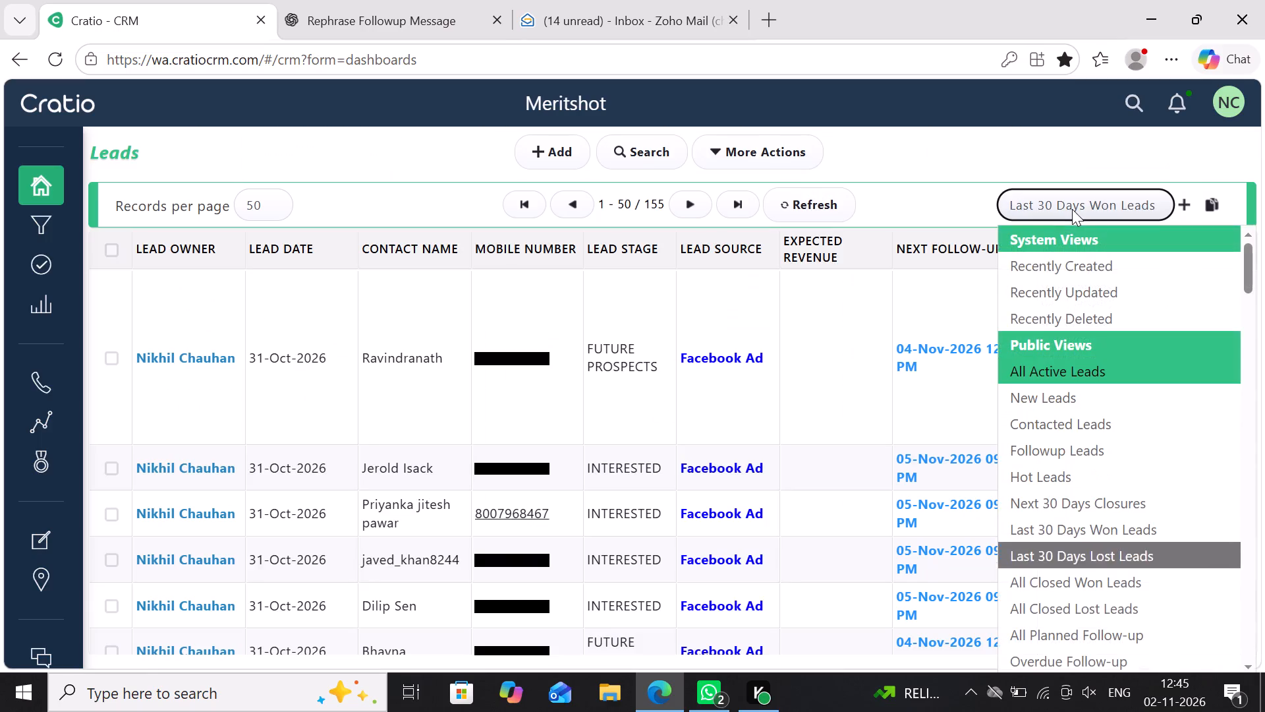
key("Down")
key("Down")
key("Down")
key("Down")
key("Down")
key("i")
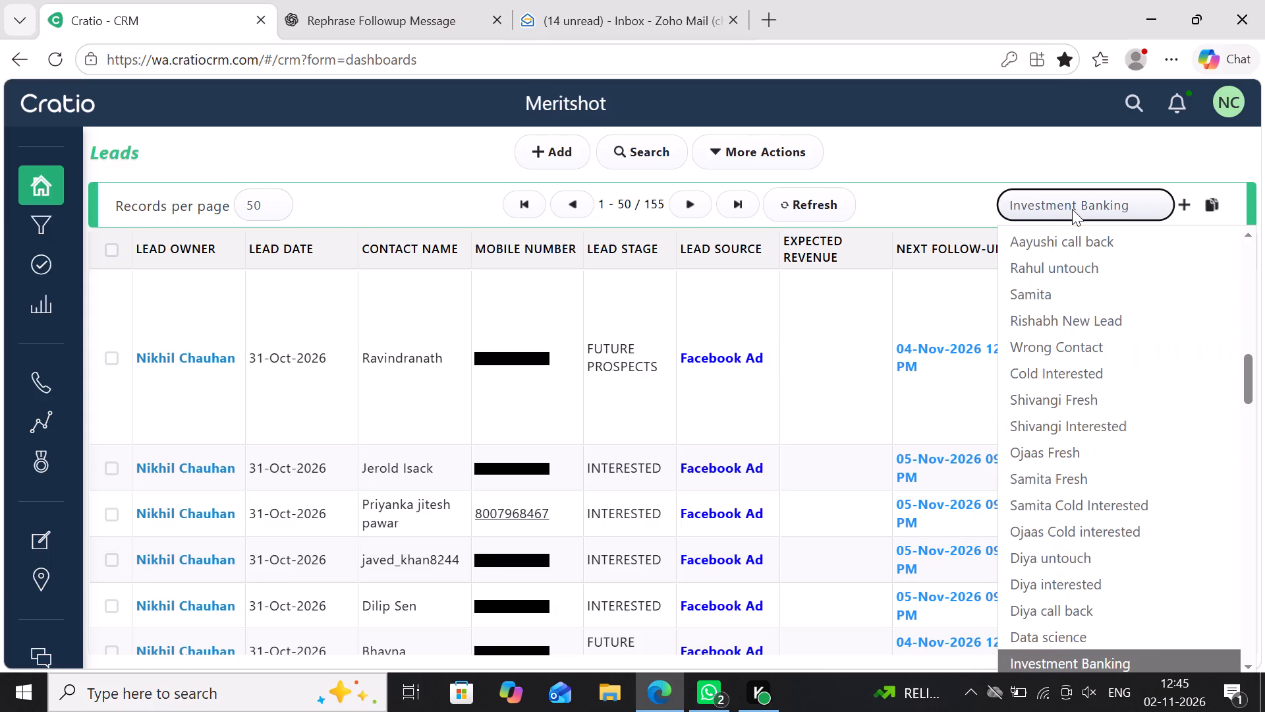
type("iiiiii")
type("iiii")
key("i")
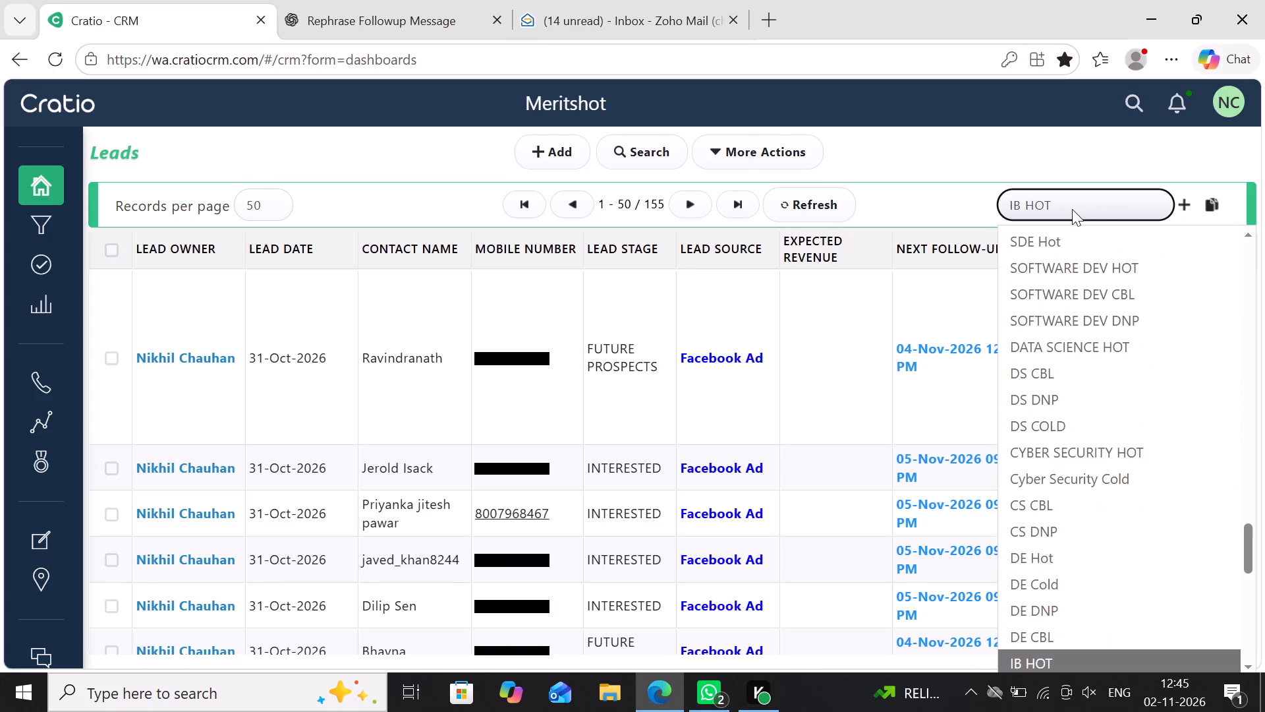
type("iiiiiiiii")
key("Return")
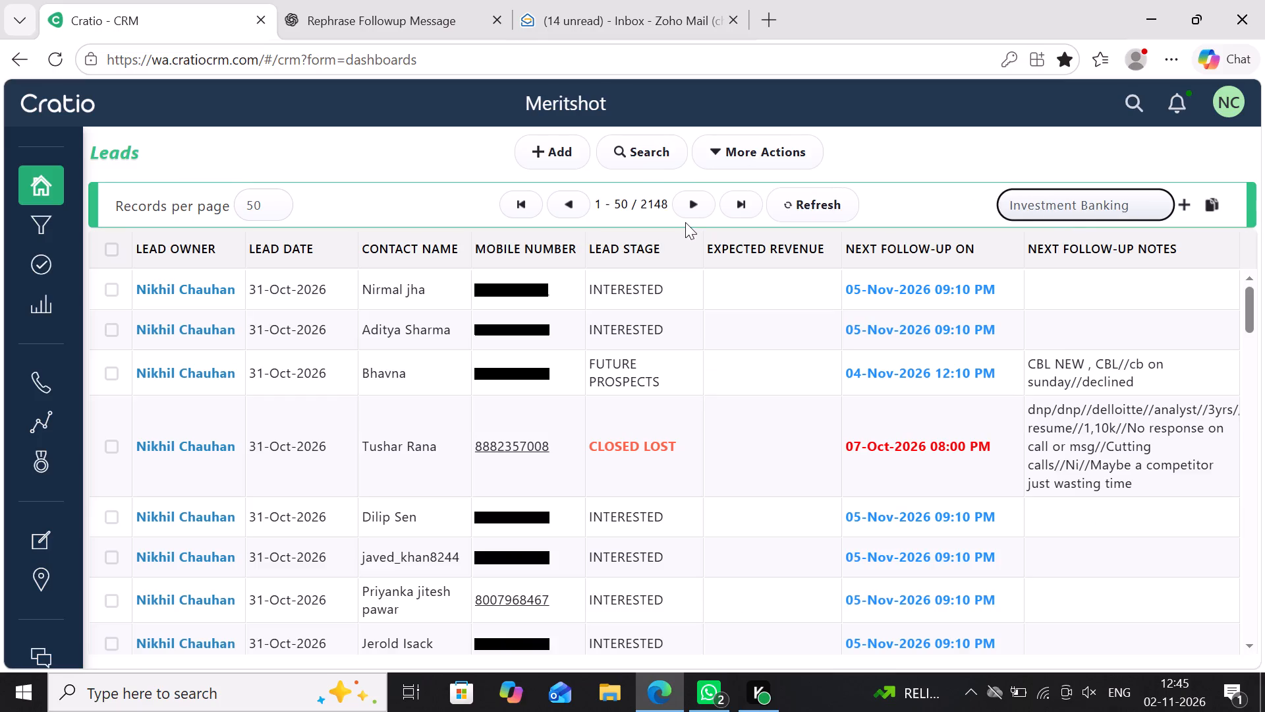
left_click(804, 202)
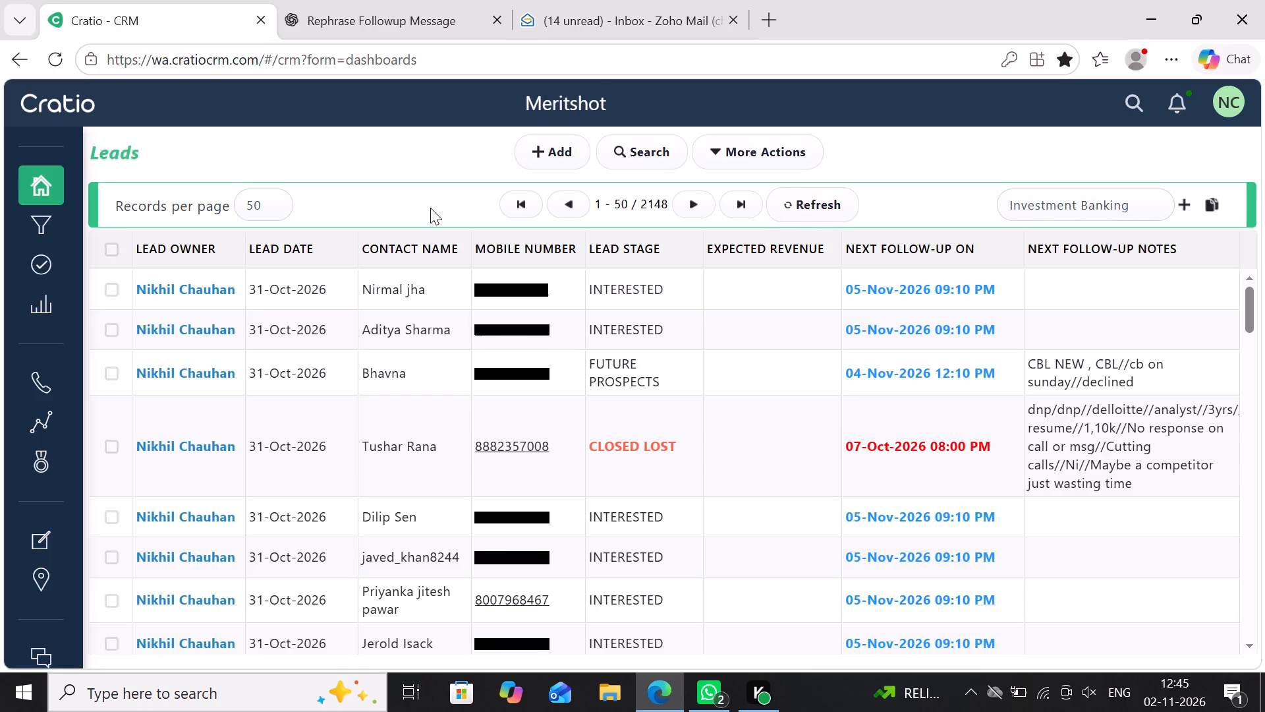
Look through the Investment Banking leads, examining their lead stages, next follow-up dates and follow-up notes.
scroll(531, 477, "down", 9)
scroll(531, 477, "down", 15)
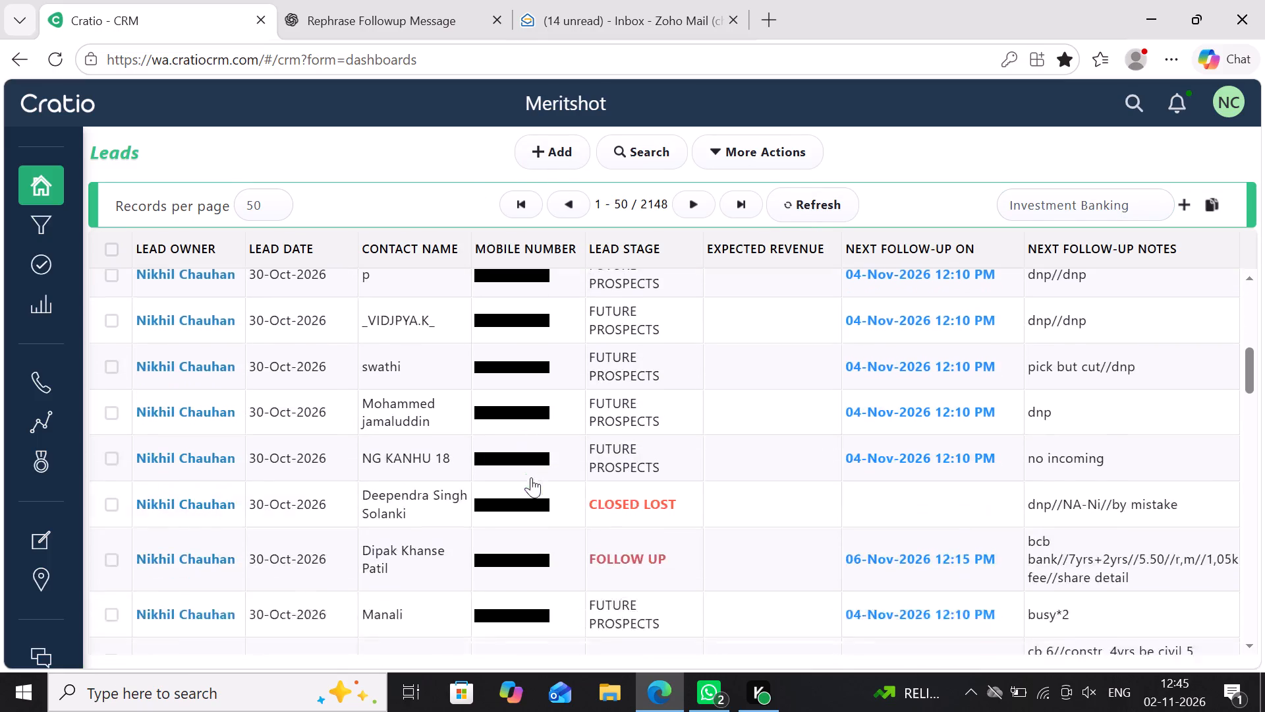
scroll(531, 477, "down", 20)
scroll(531, 477, "down", 7)
scroll(531, 477, "down", 20)
scroll(531, 477, "down", 20)
scroll(531, 477, "down", 20)
scroll(531, 477, "up", 20)
scroll(531, 477, "up", 1)
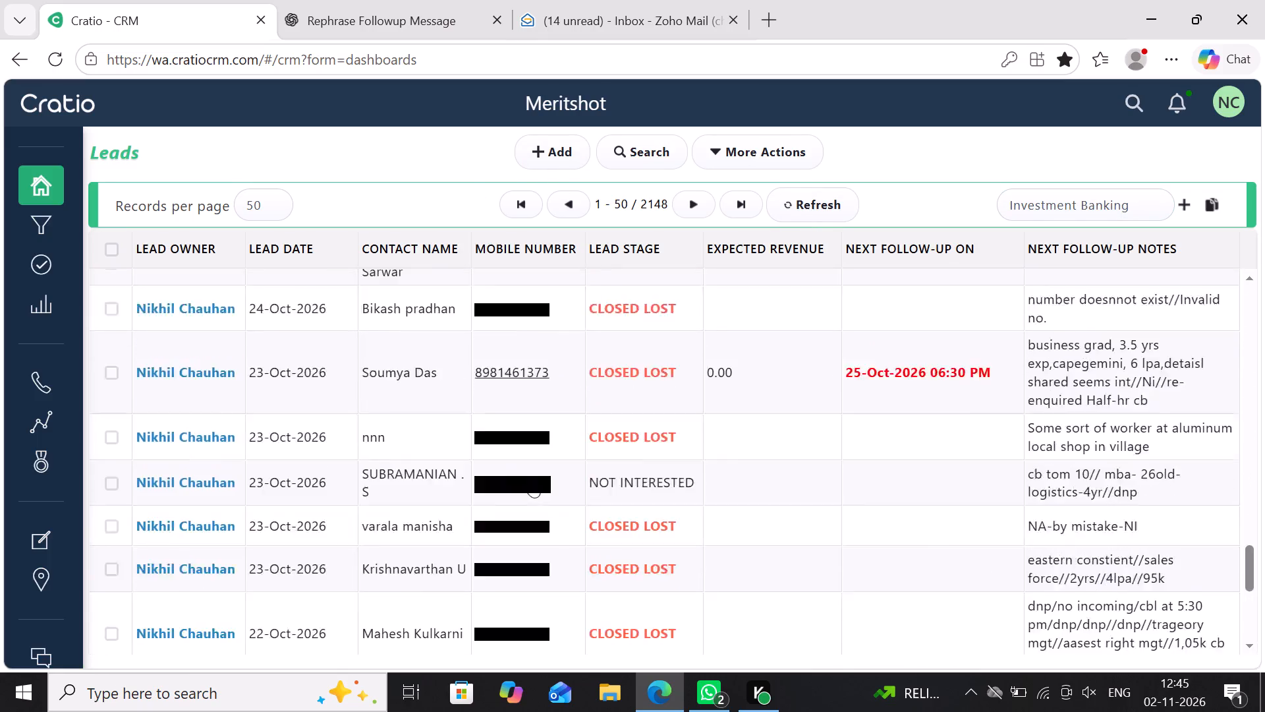
scroll(531, 477, "up", 20)
scroll(531, 477, "up", 20)
scroll(531, 477, "up", 20)
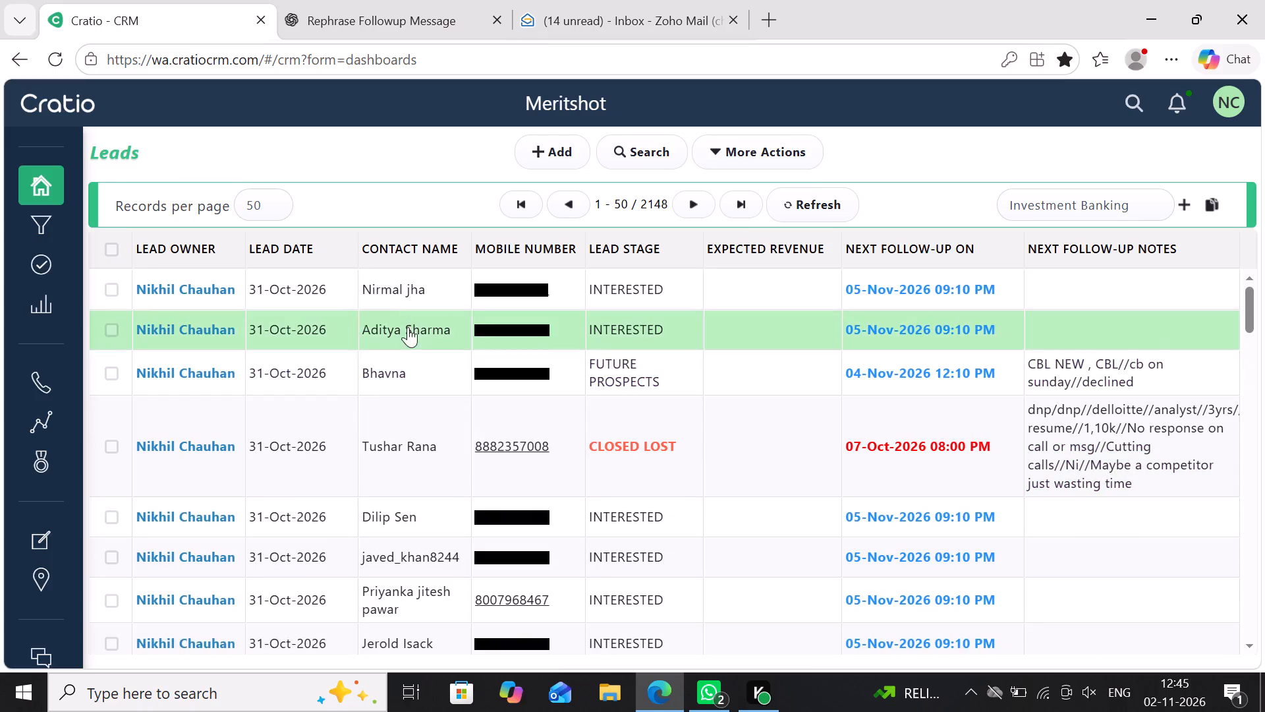
scroll(486, 506, "down", 3)
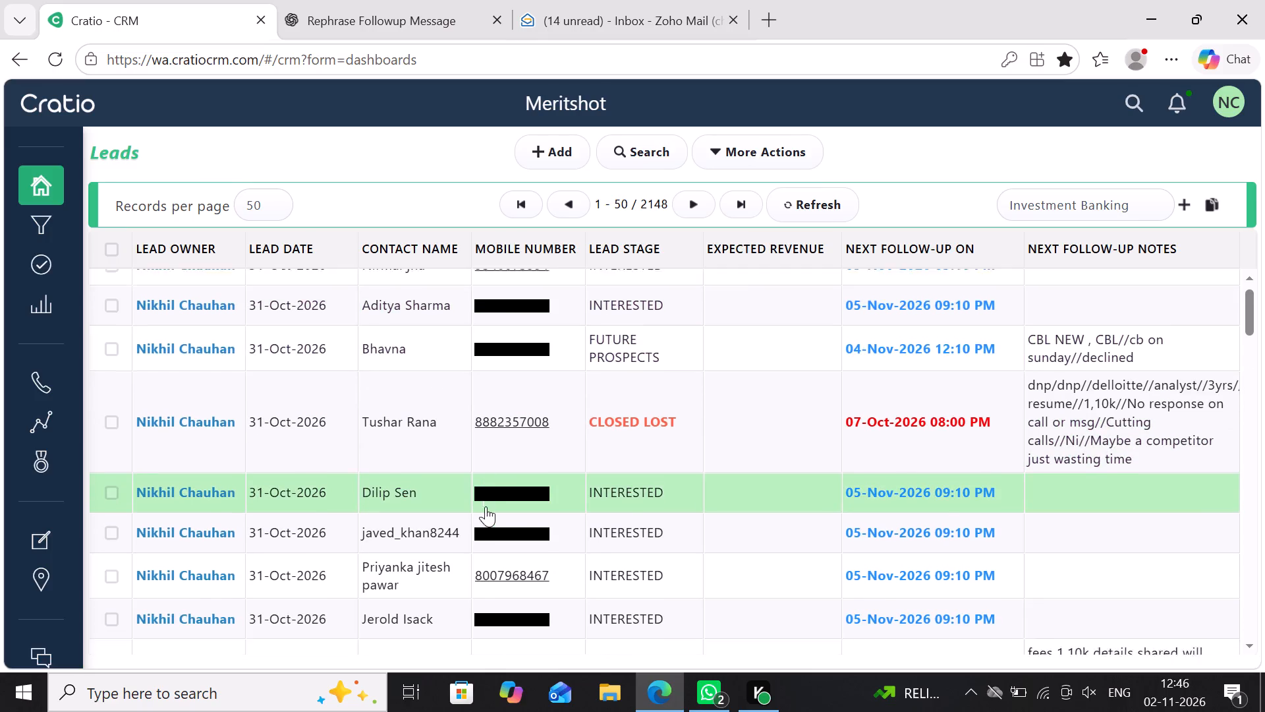
scroll(486, 506, "down", 2)
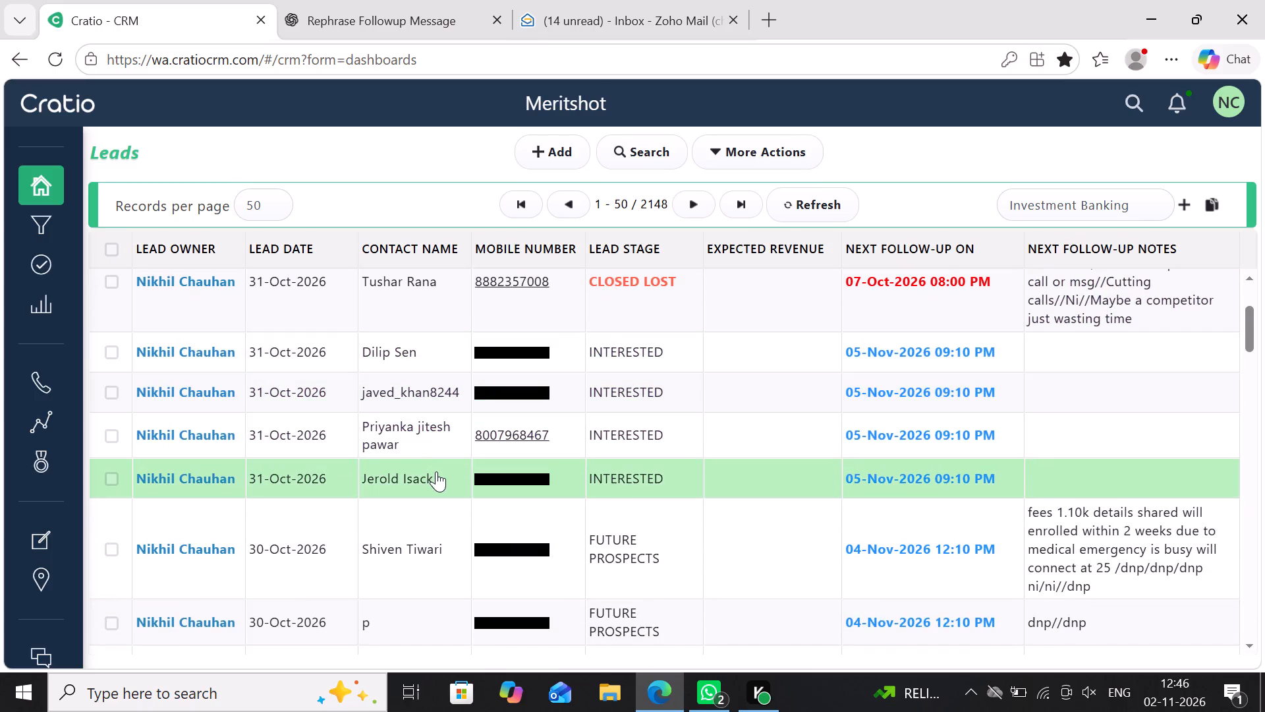
scroll(436, 471, "down", 20)
scroll(436, 471, "down", 20)
scroll(436, 471, "down", 20)
scroll(436, 478, "up", 20)
scroll(436, 478, "up", 5)
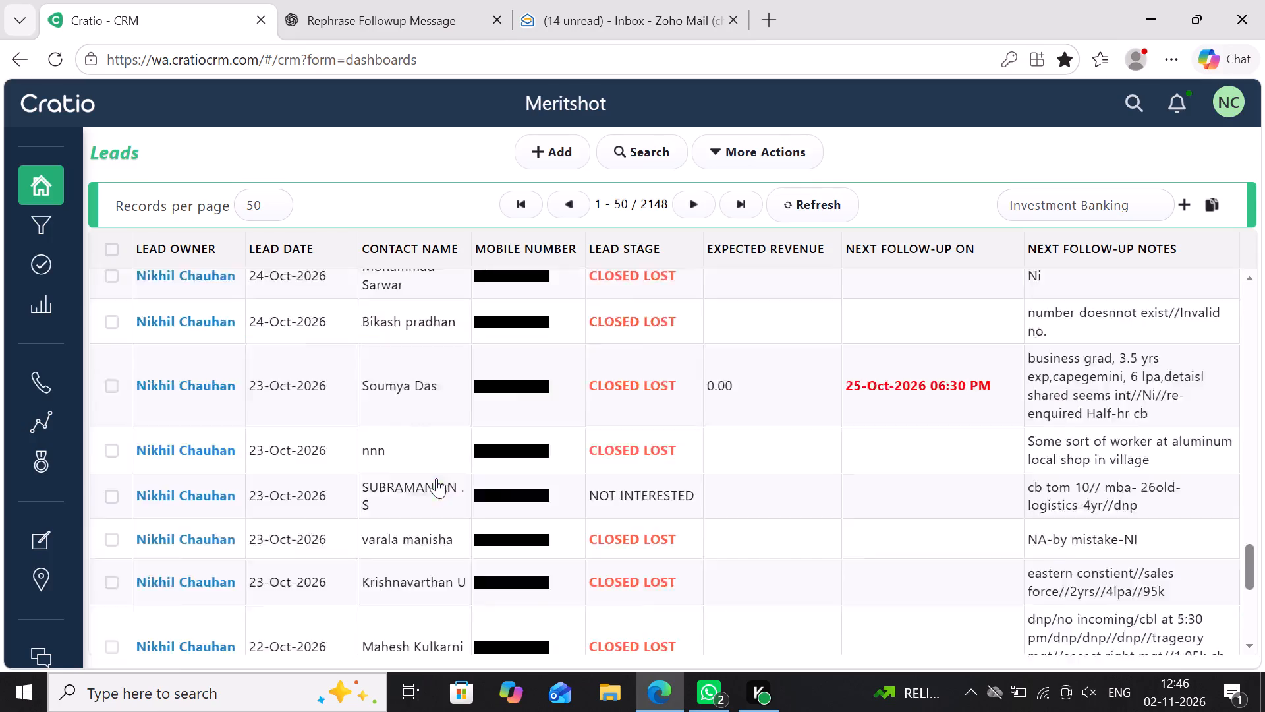
scroll(436, 478, "up", 20)
scroll(436, 478, "up", 20)
scroll(436, 478, "up", 20)
Open the first lead in the Investment Banking list for editing and go to its empty Next Follow-up Notes field.
left_click(401, 286)
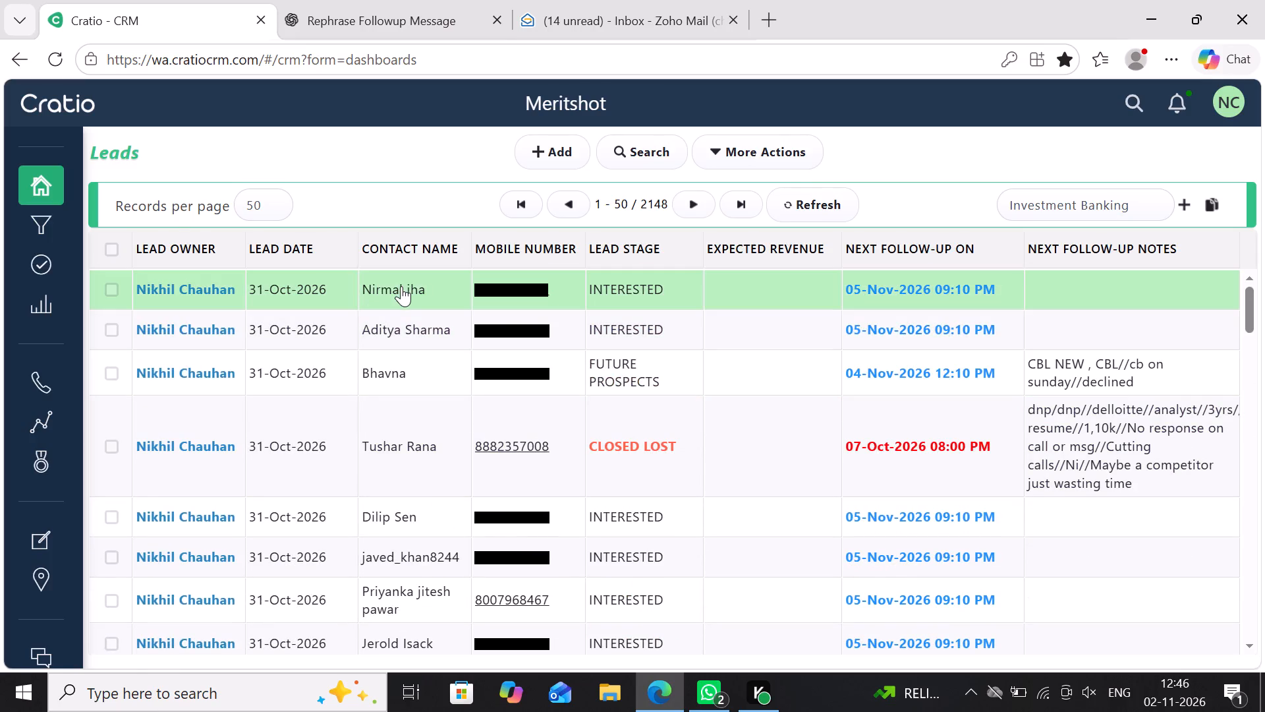
left_click(520, 160)
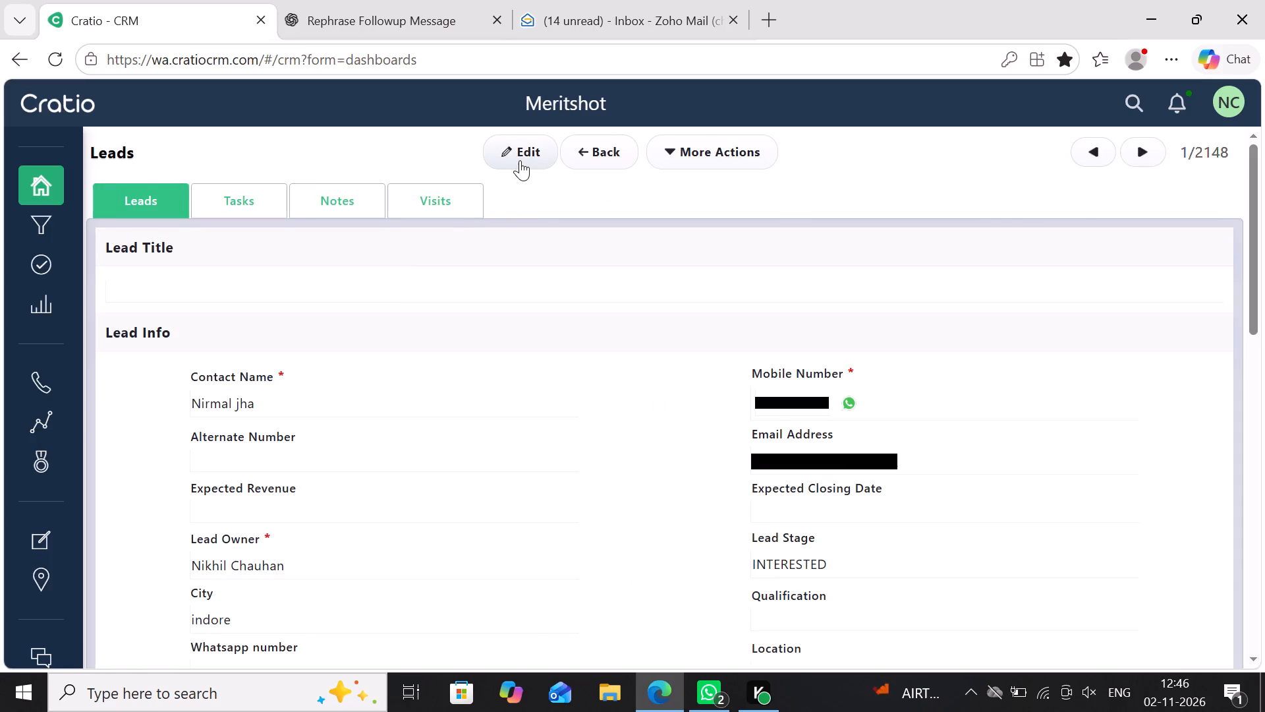
scroll(659, 417, "down", 9)
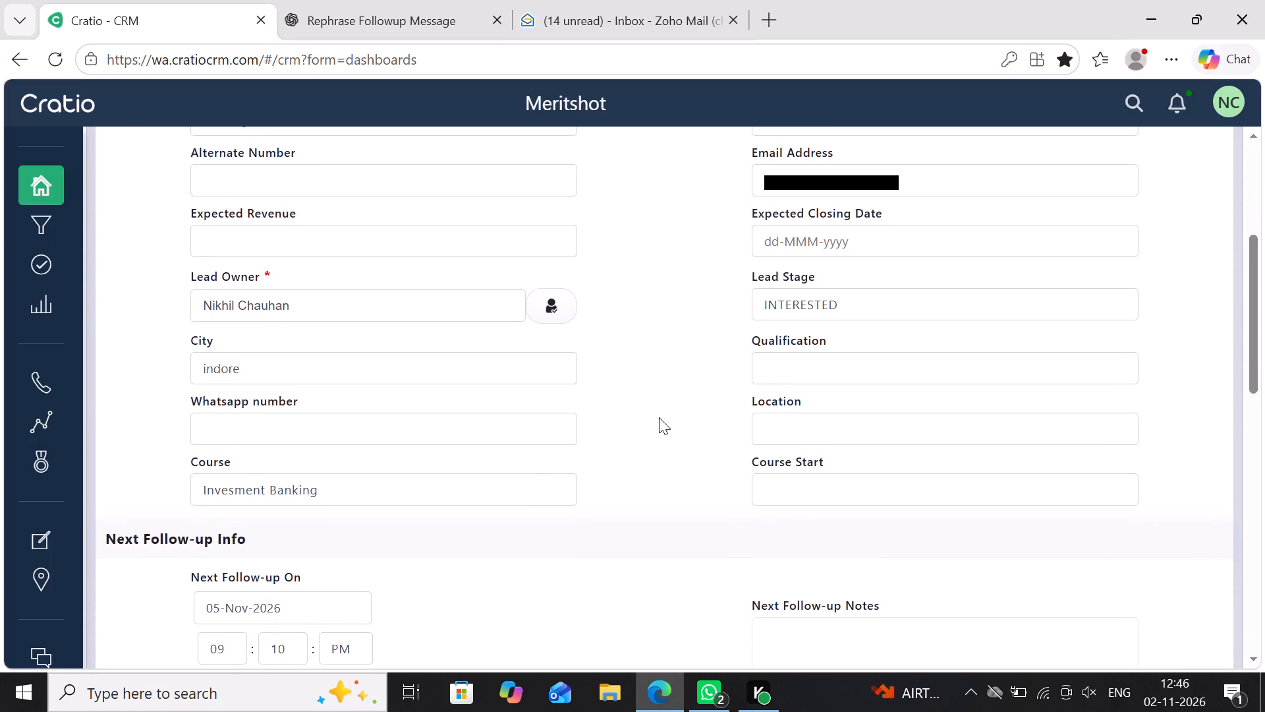
scroll(659, 417, "up", 2)
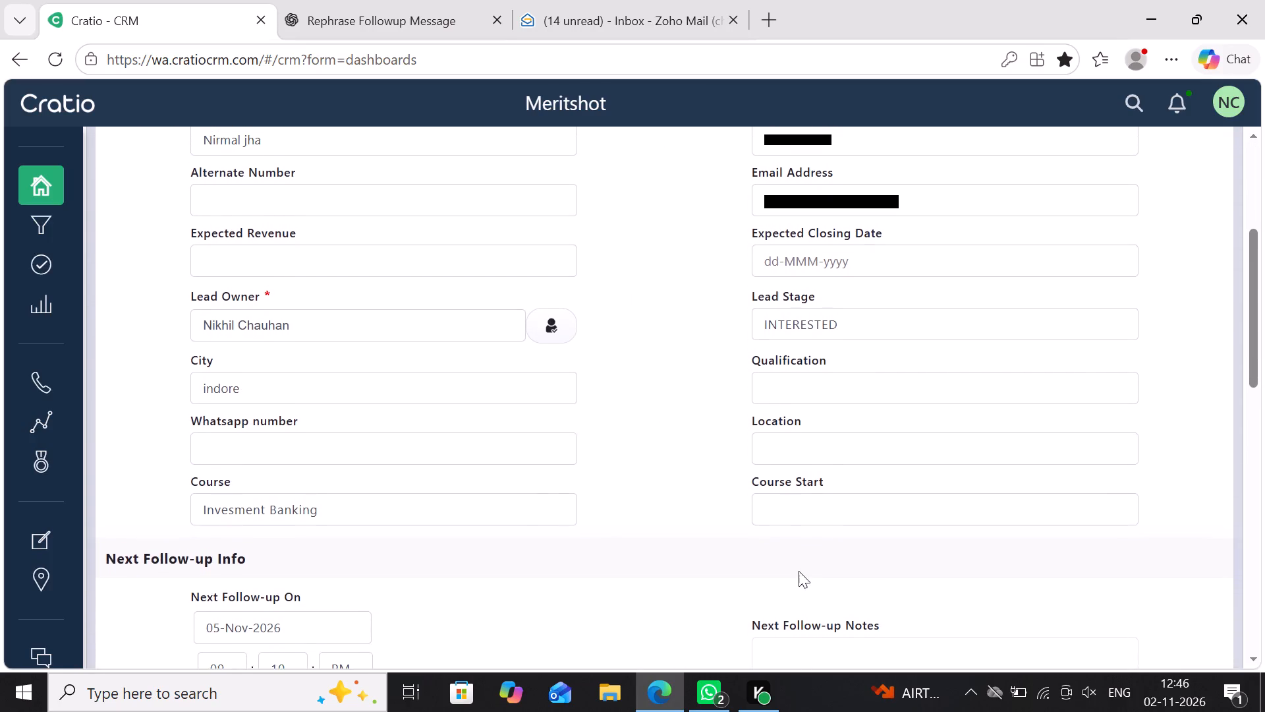
left_click(780, 649)
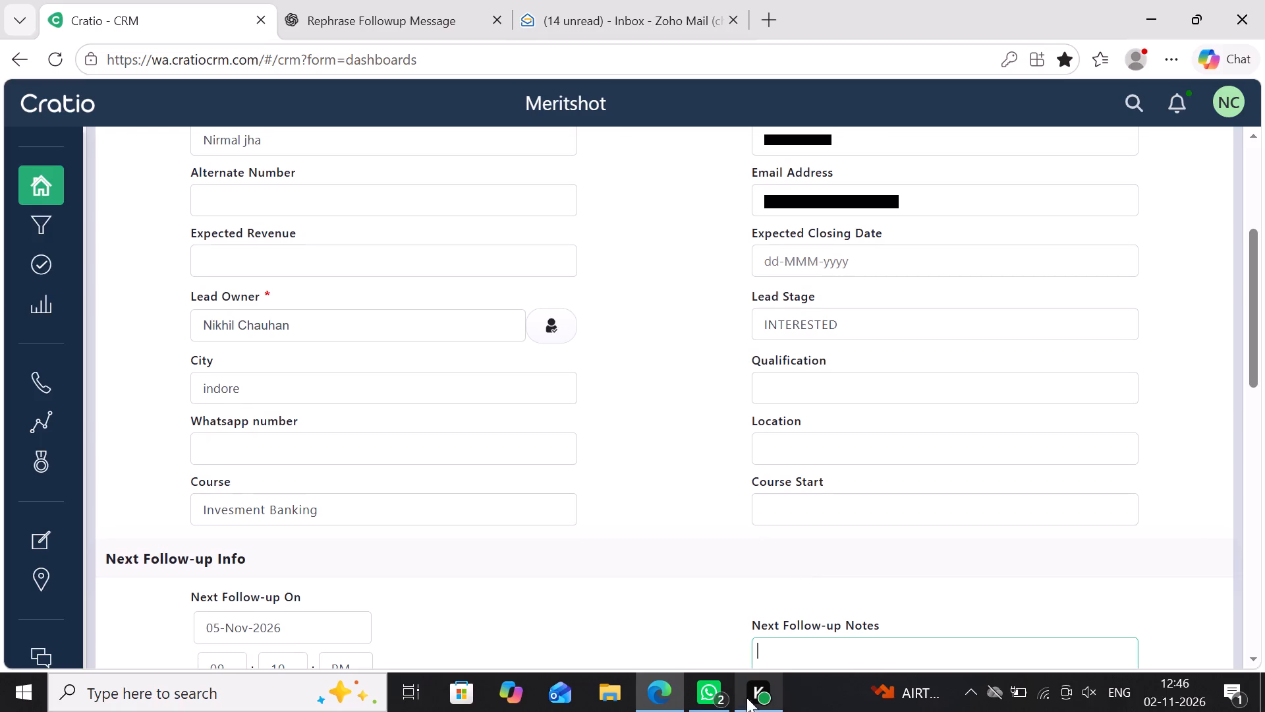
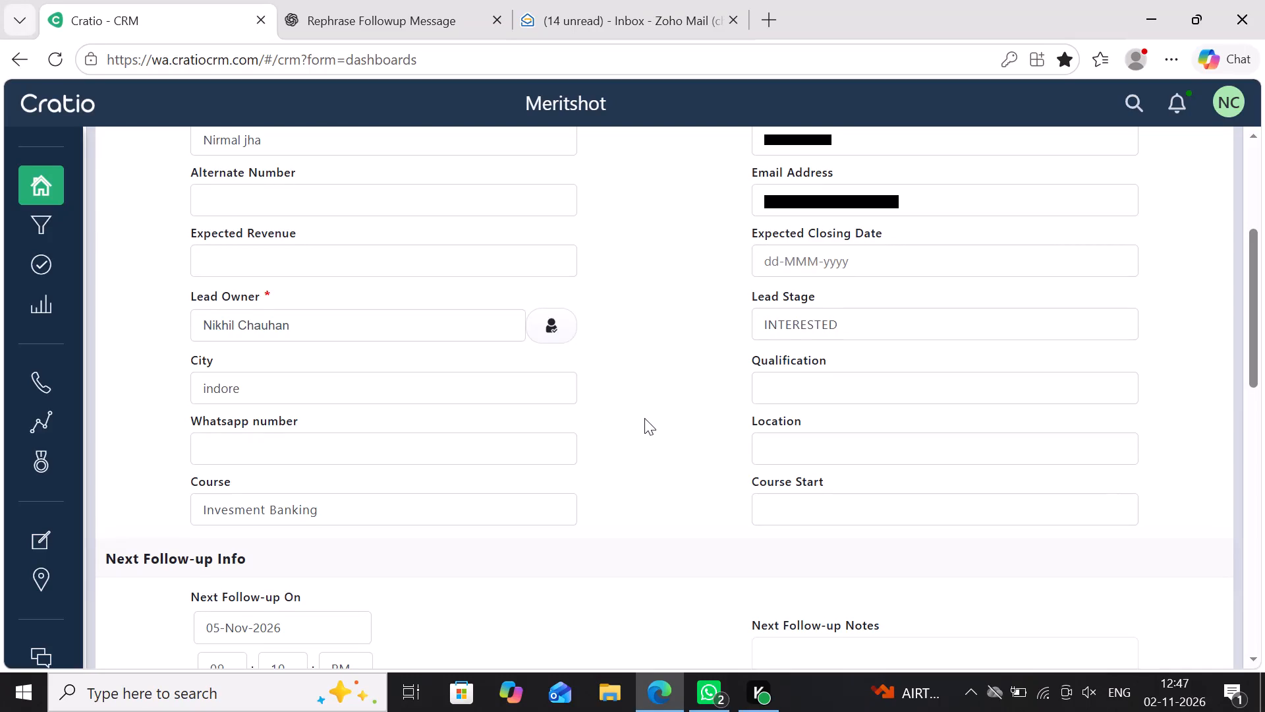
Look through the open Investment Banking lead's record, examining its lead info, next follow-up, description and source details.
scroll(642, 430, "down", 20)
scroll(642, 430, "down", 20)
scroll(642, 430, "down", 20)
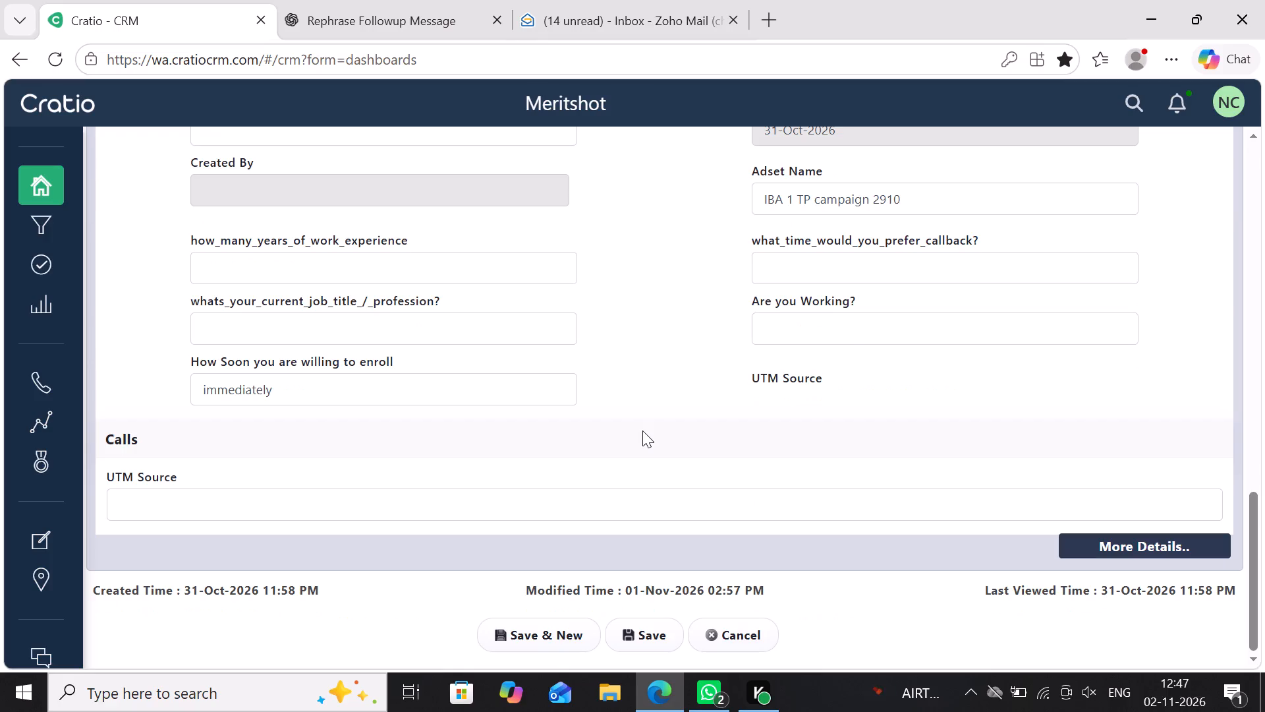
scroll(642, 430, "up", 20)
scroll(642, 430, "up", 3)
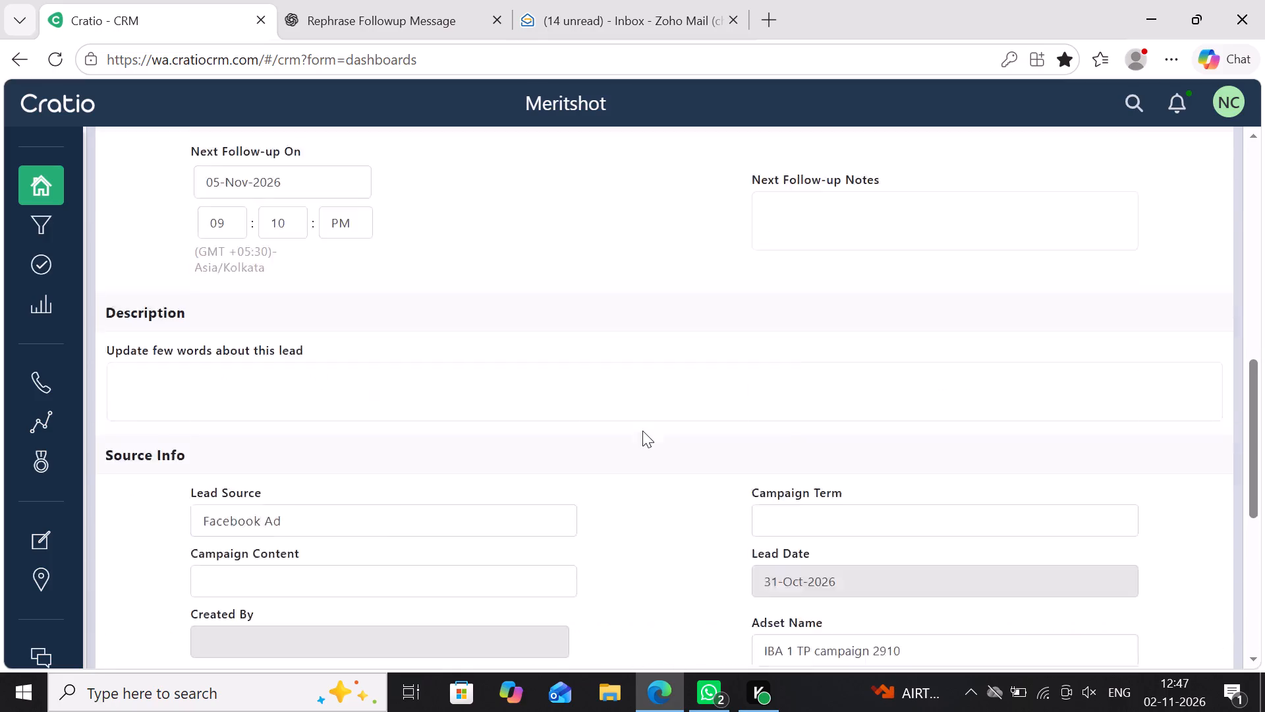
scroll(642, 430, "up", 20)
scroll(642, 430, "up", 20)
scroll(642, 430, "up", 18)
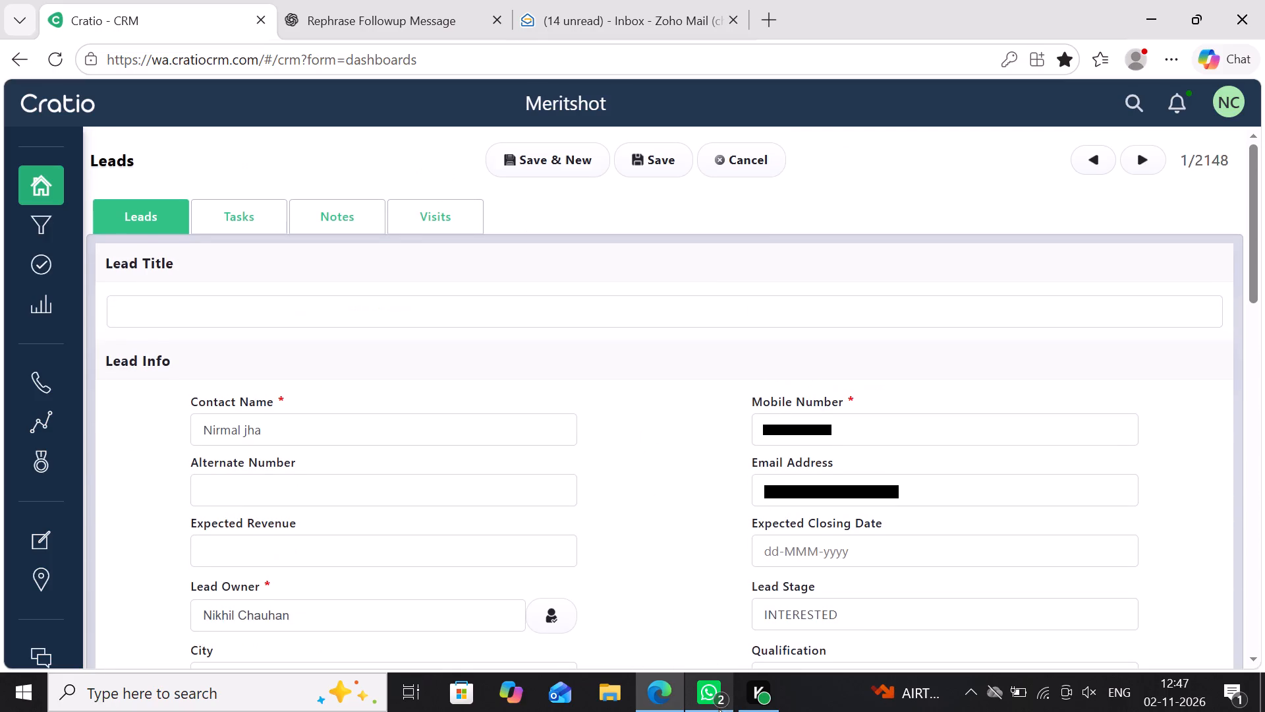
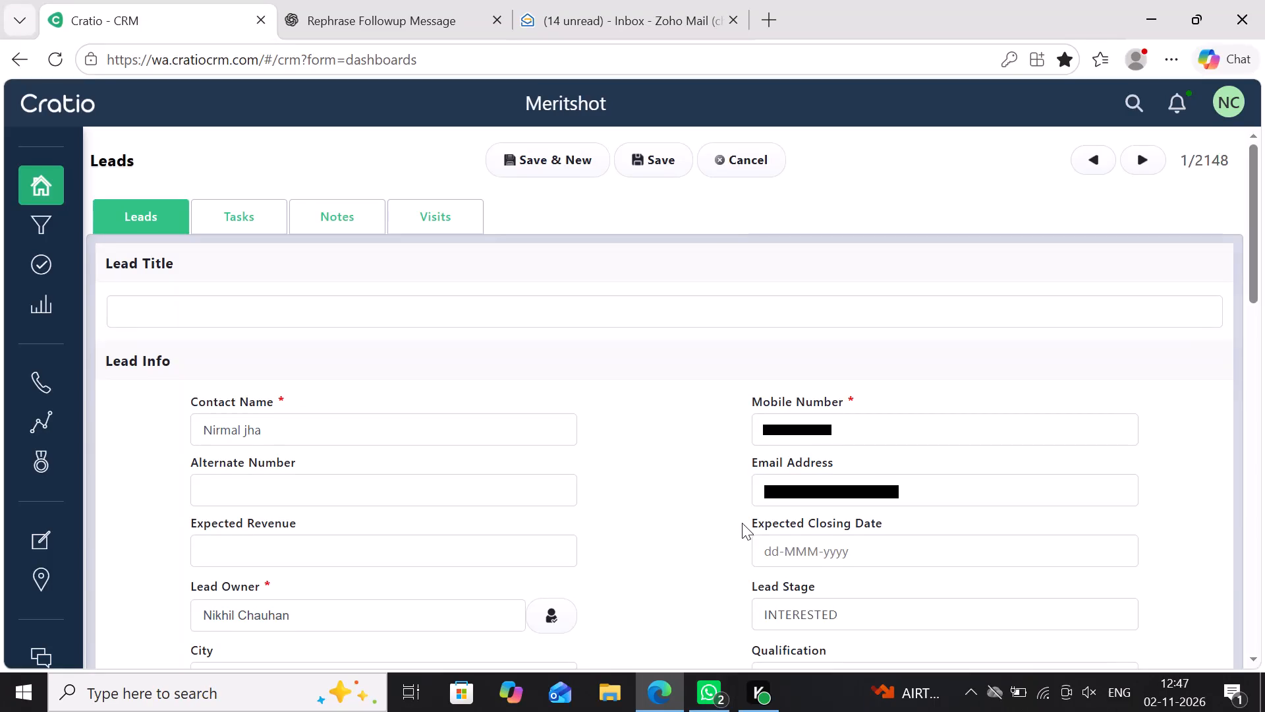
Enter "dnp" as the Next Follow-up Notes of the open Investment Banking lead.
scroll(742, 523, "down", 9)
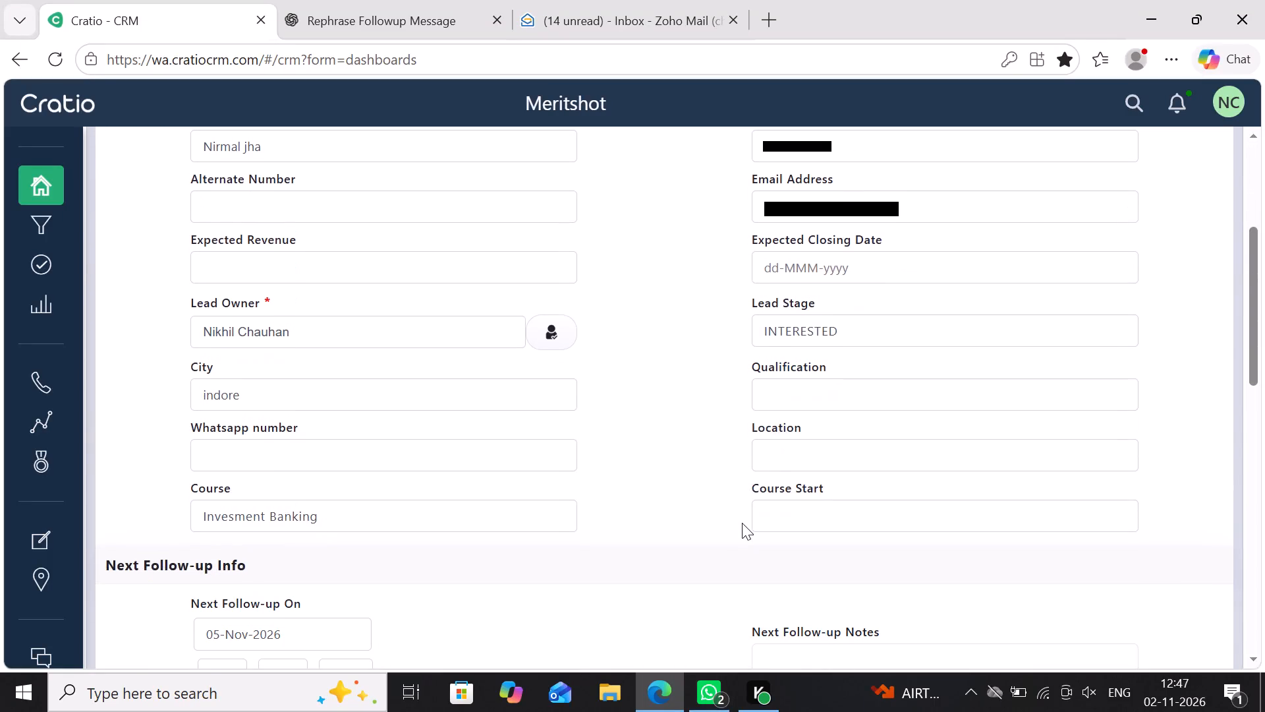
left_click(766, 665)
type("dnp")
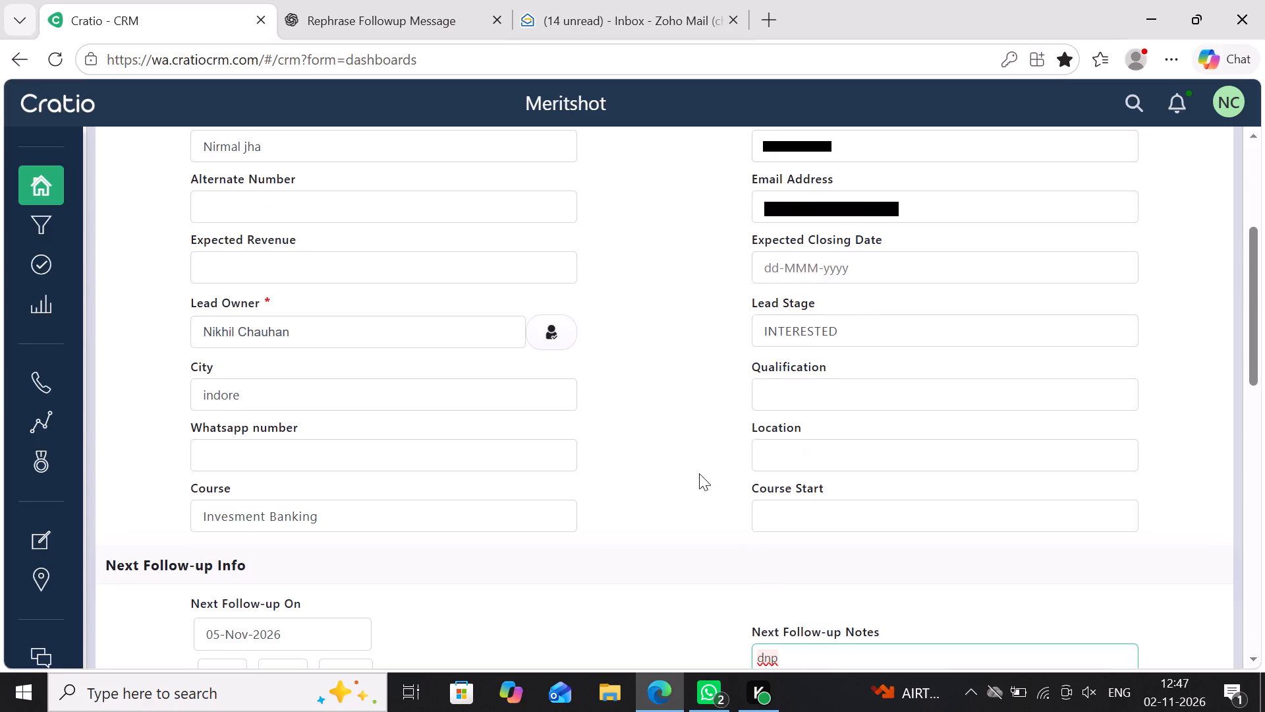
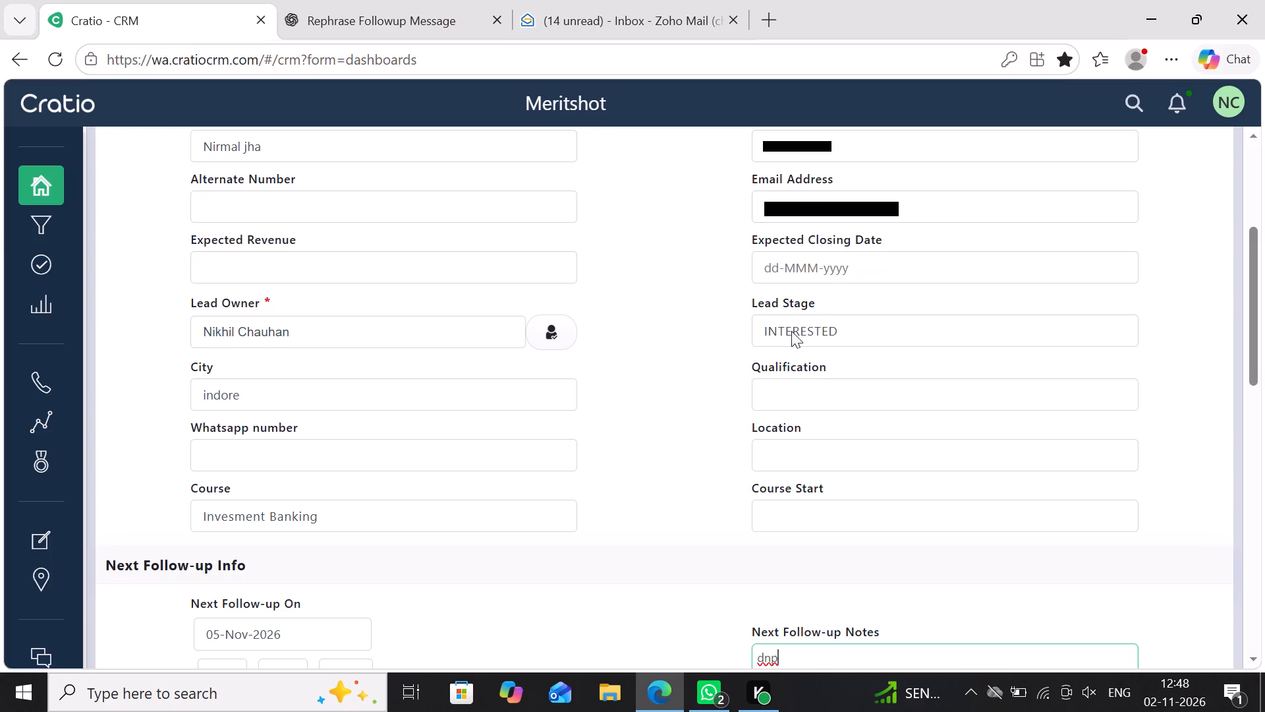
Save the open lead's edited follow-up notes and return to the Investment Banking leads list.
scroll(708, 354, "up", 20)
scroll(708, 354, "up", 20)
scroll(708, 354, "up", 15)
left_click(650, 153)
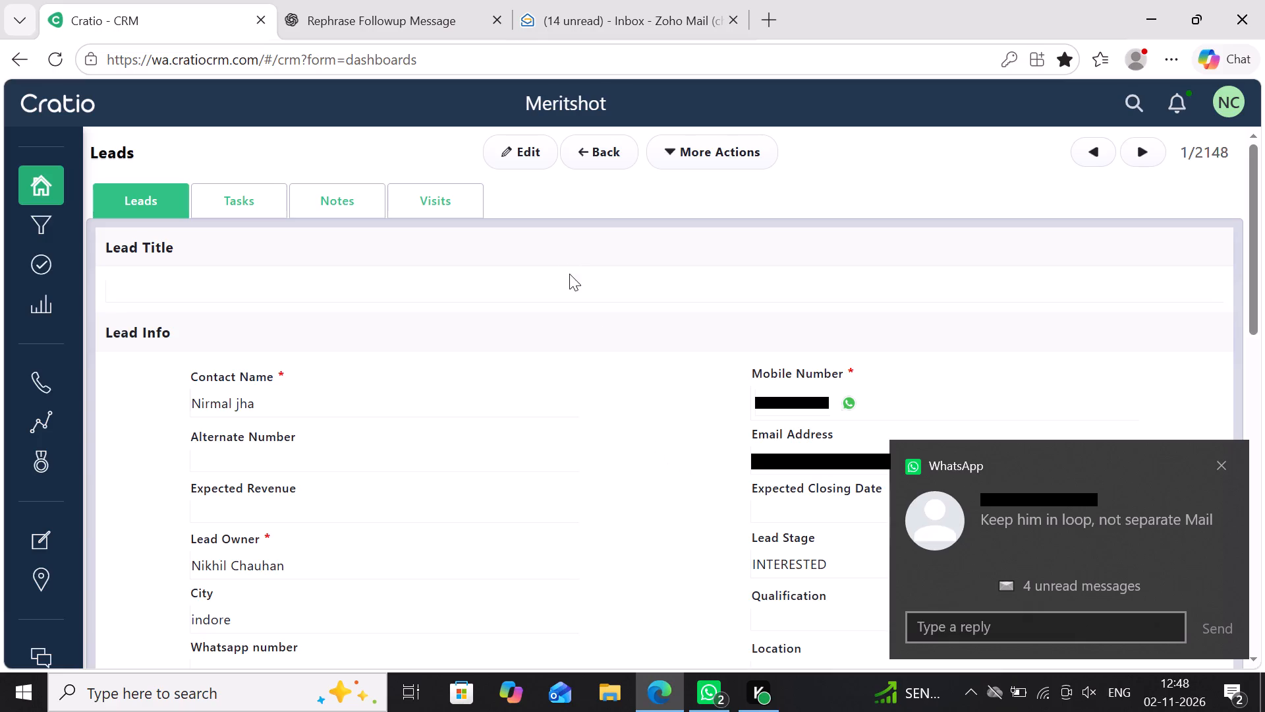
left_click(596, 144)
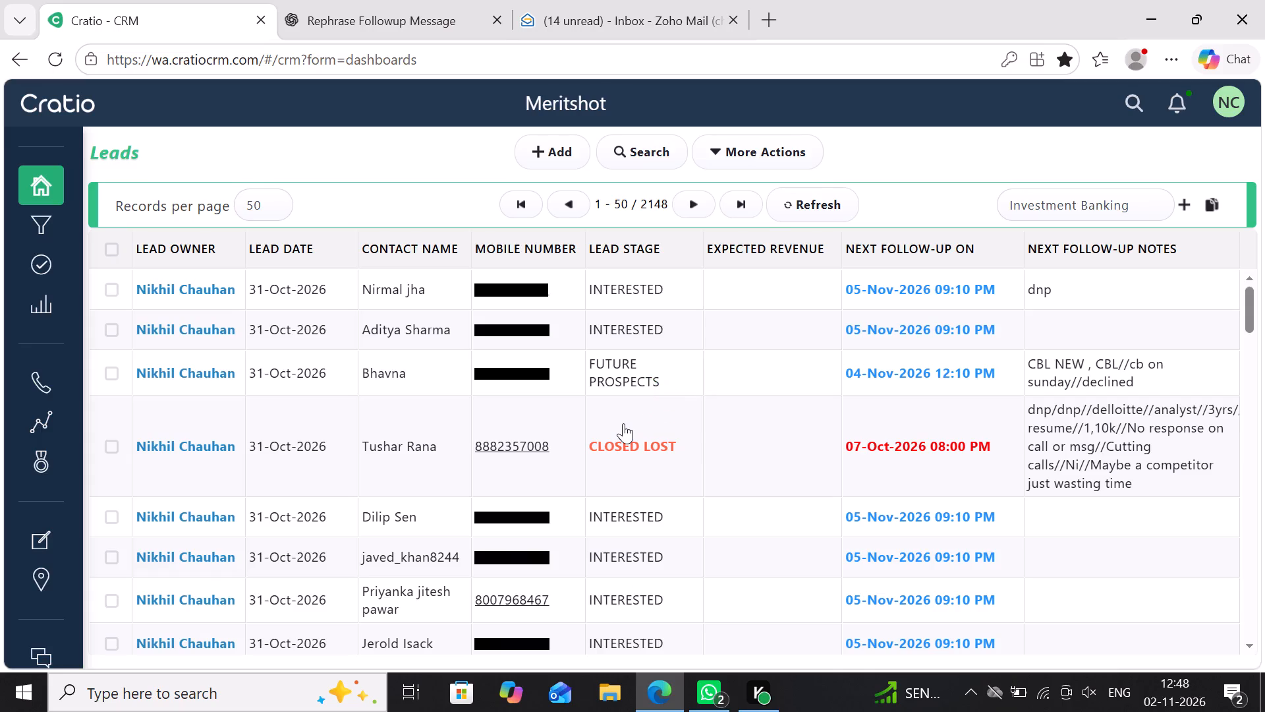
Open the second lead in the Investment Banking list for editing, ready to enter its Next Follow-up Notes.
scroll(623, 423, "up", 6)
left_click(739, 323)
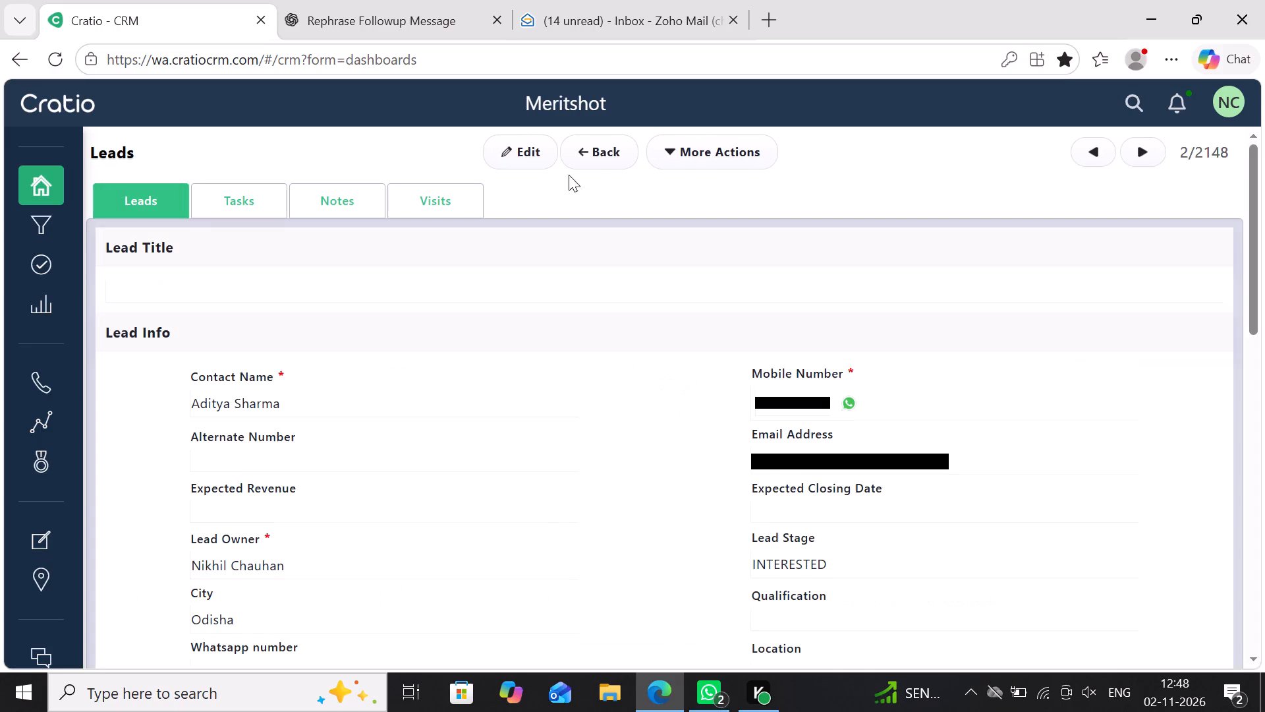
left_click(533, 149)
scroll(675, 420, "down", 4)
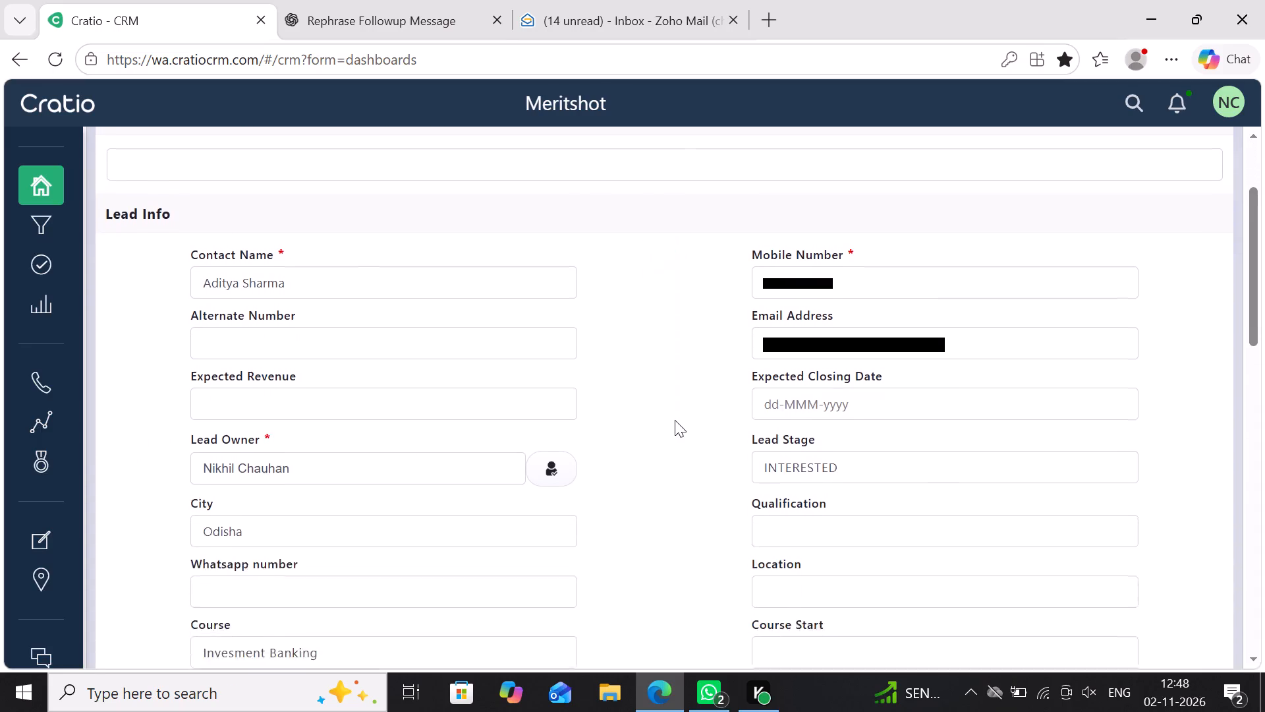
scroll(675, 420, "down", 1)
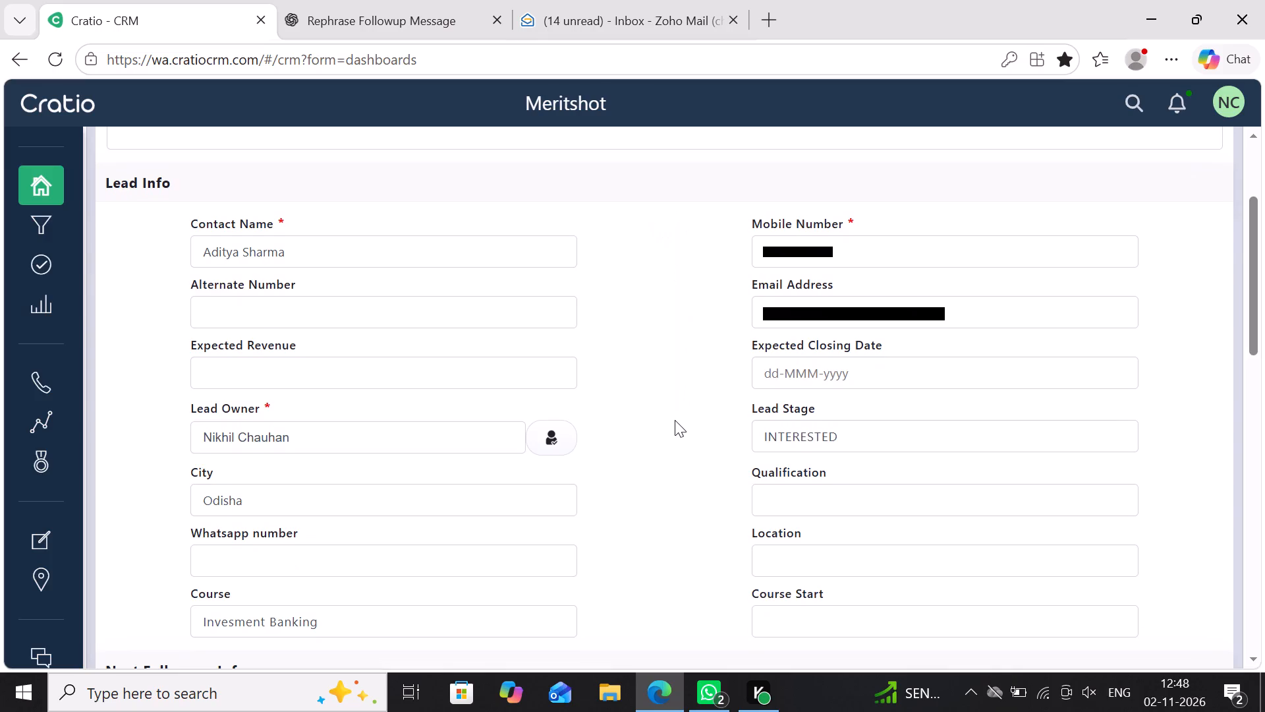
scroll(675, 420, "down", 2)
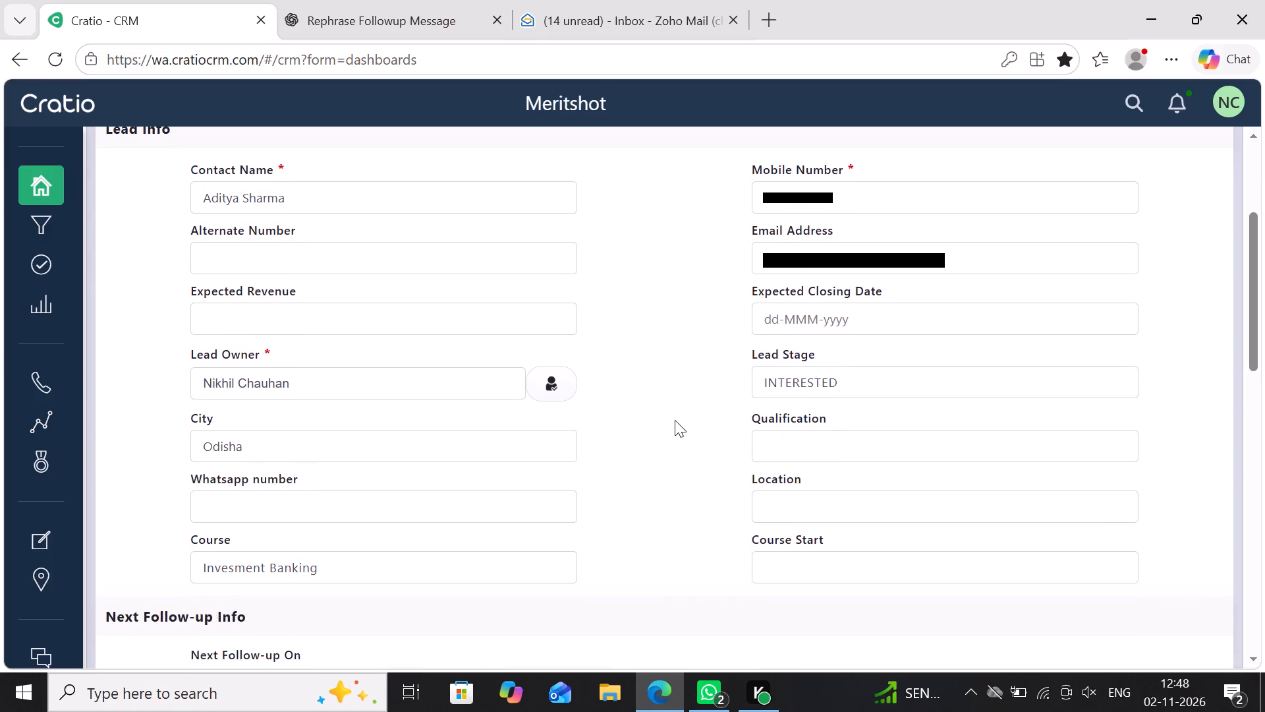
scroll(675, 420, "down", 2)
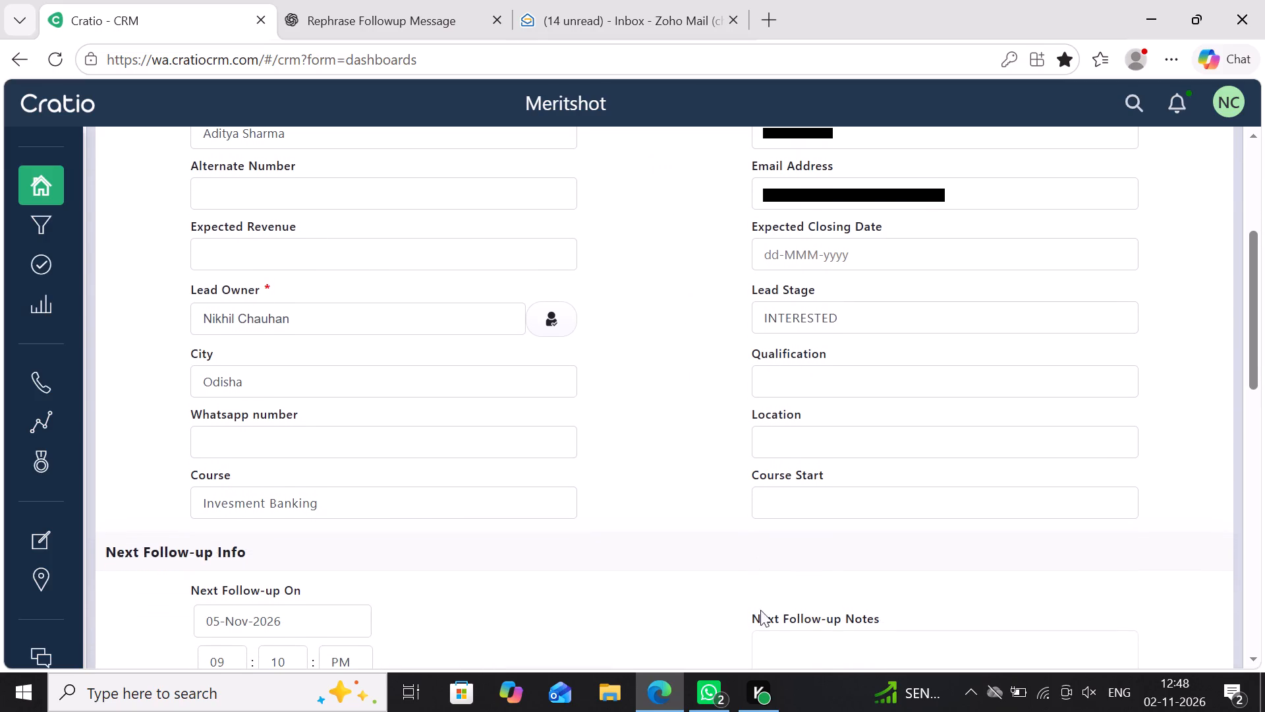
left_click(770, 644)
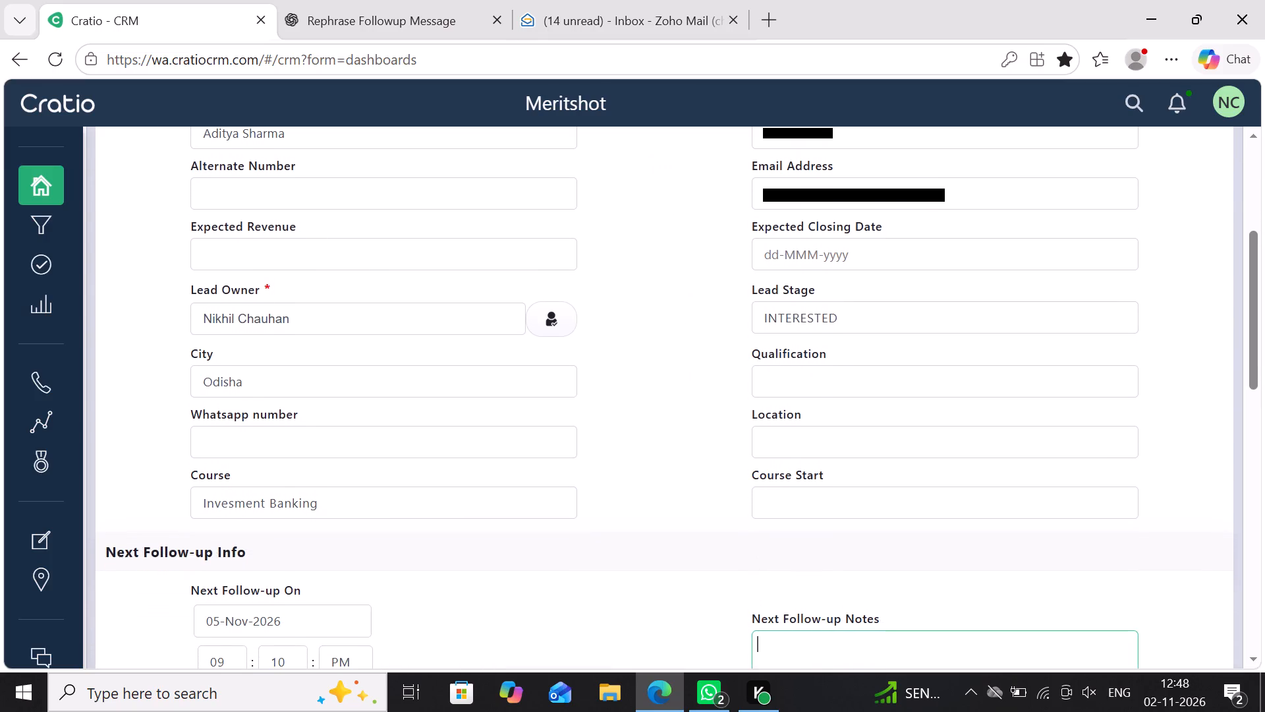
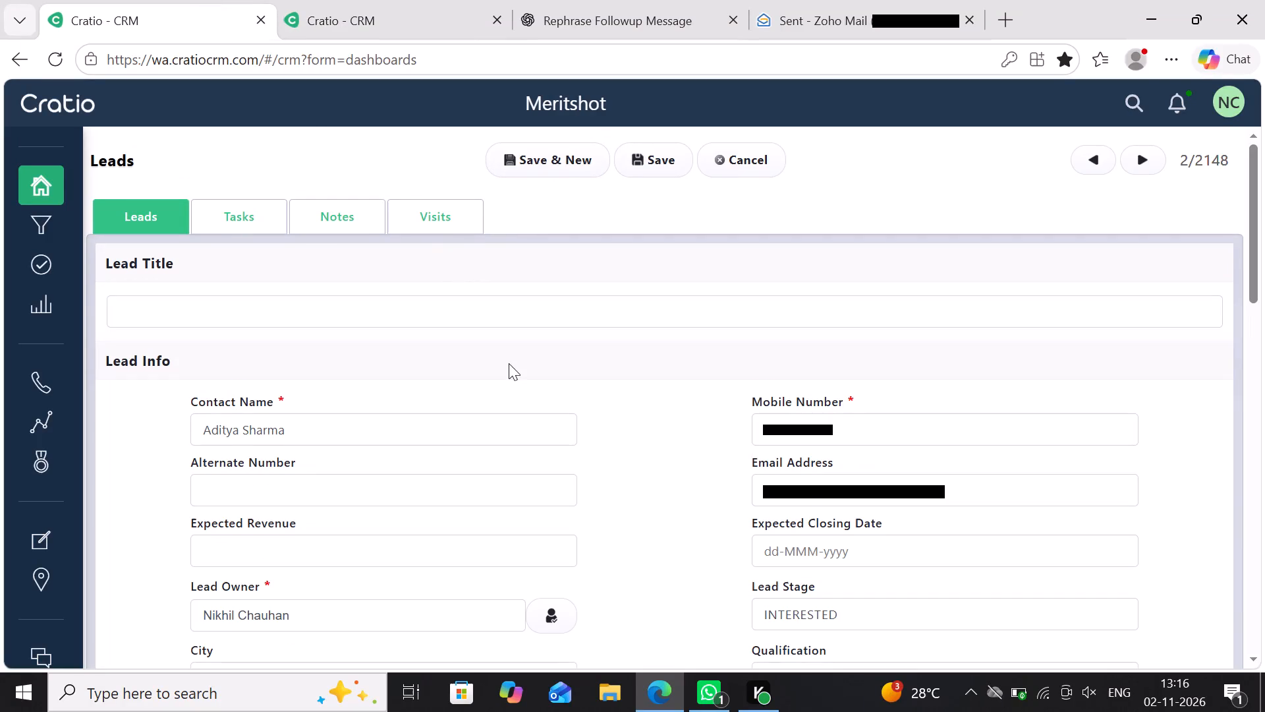
Review the open lead record's contact, stage and course details down to the Next Follow-up Info section.
scroll(673, 485, "down", 4)
scroll(673, 485, "up", 4)
scroll(673, 485, "down", 6)
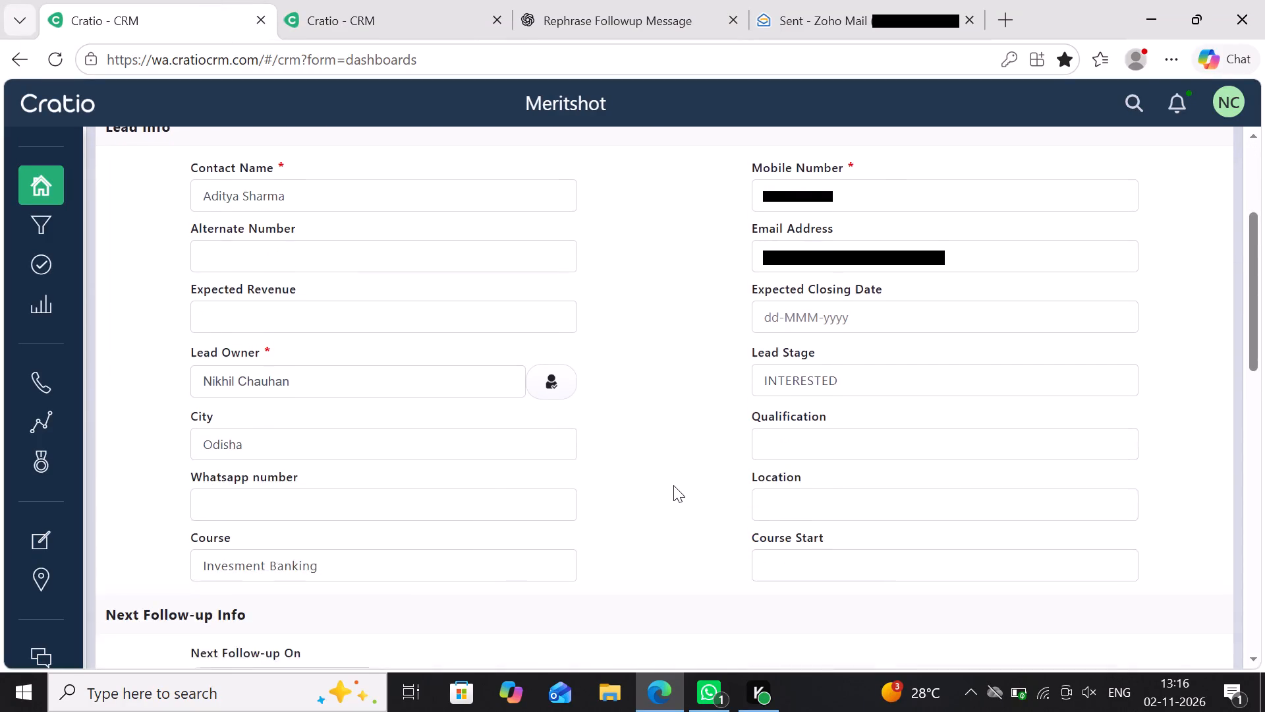
scroll(673, 485, "down", 3)
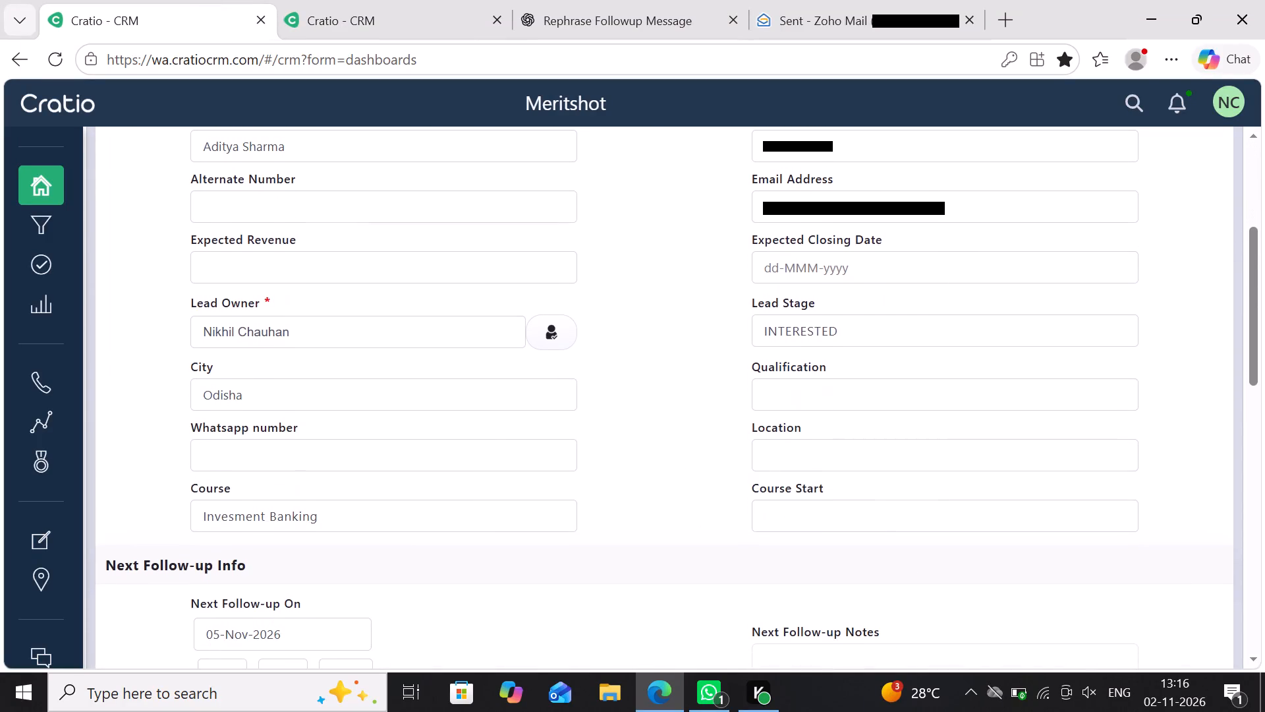
Open the lead's Next Follow-up Notes for editing in the Next Follow-up Info section.
left_click(788, 655)
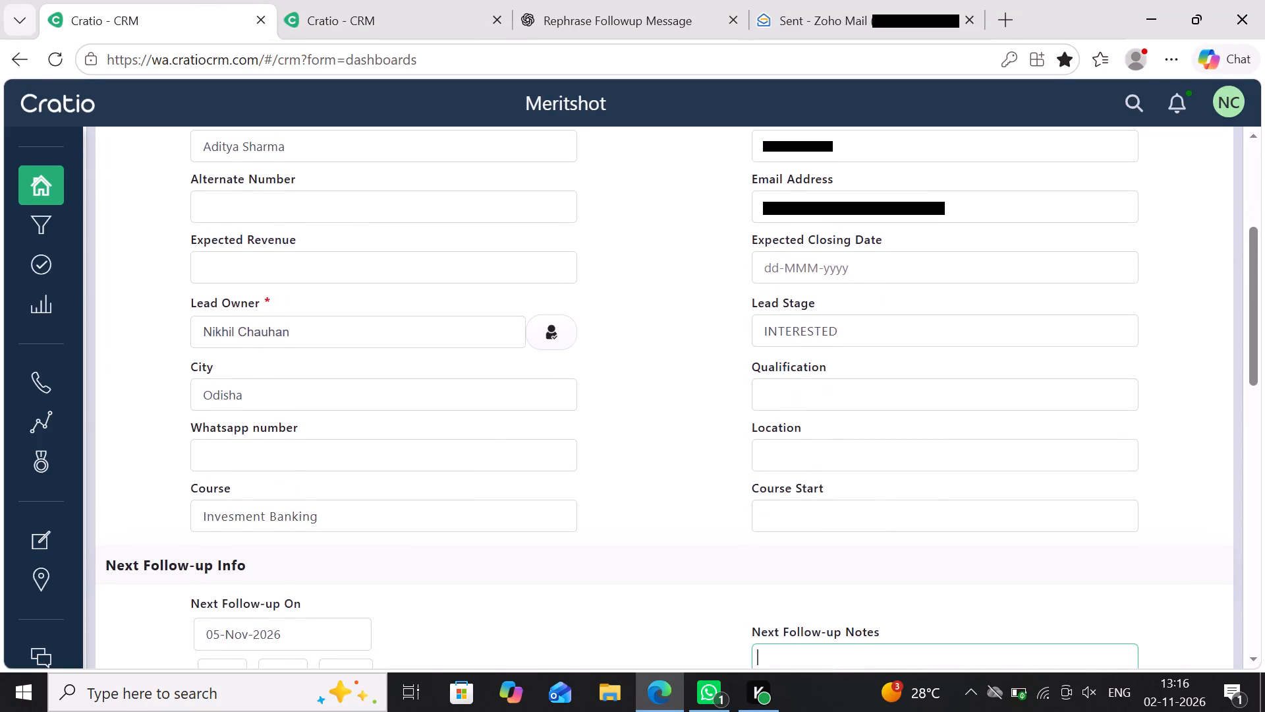